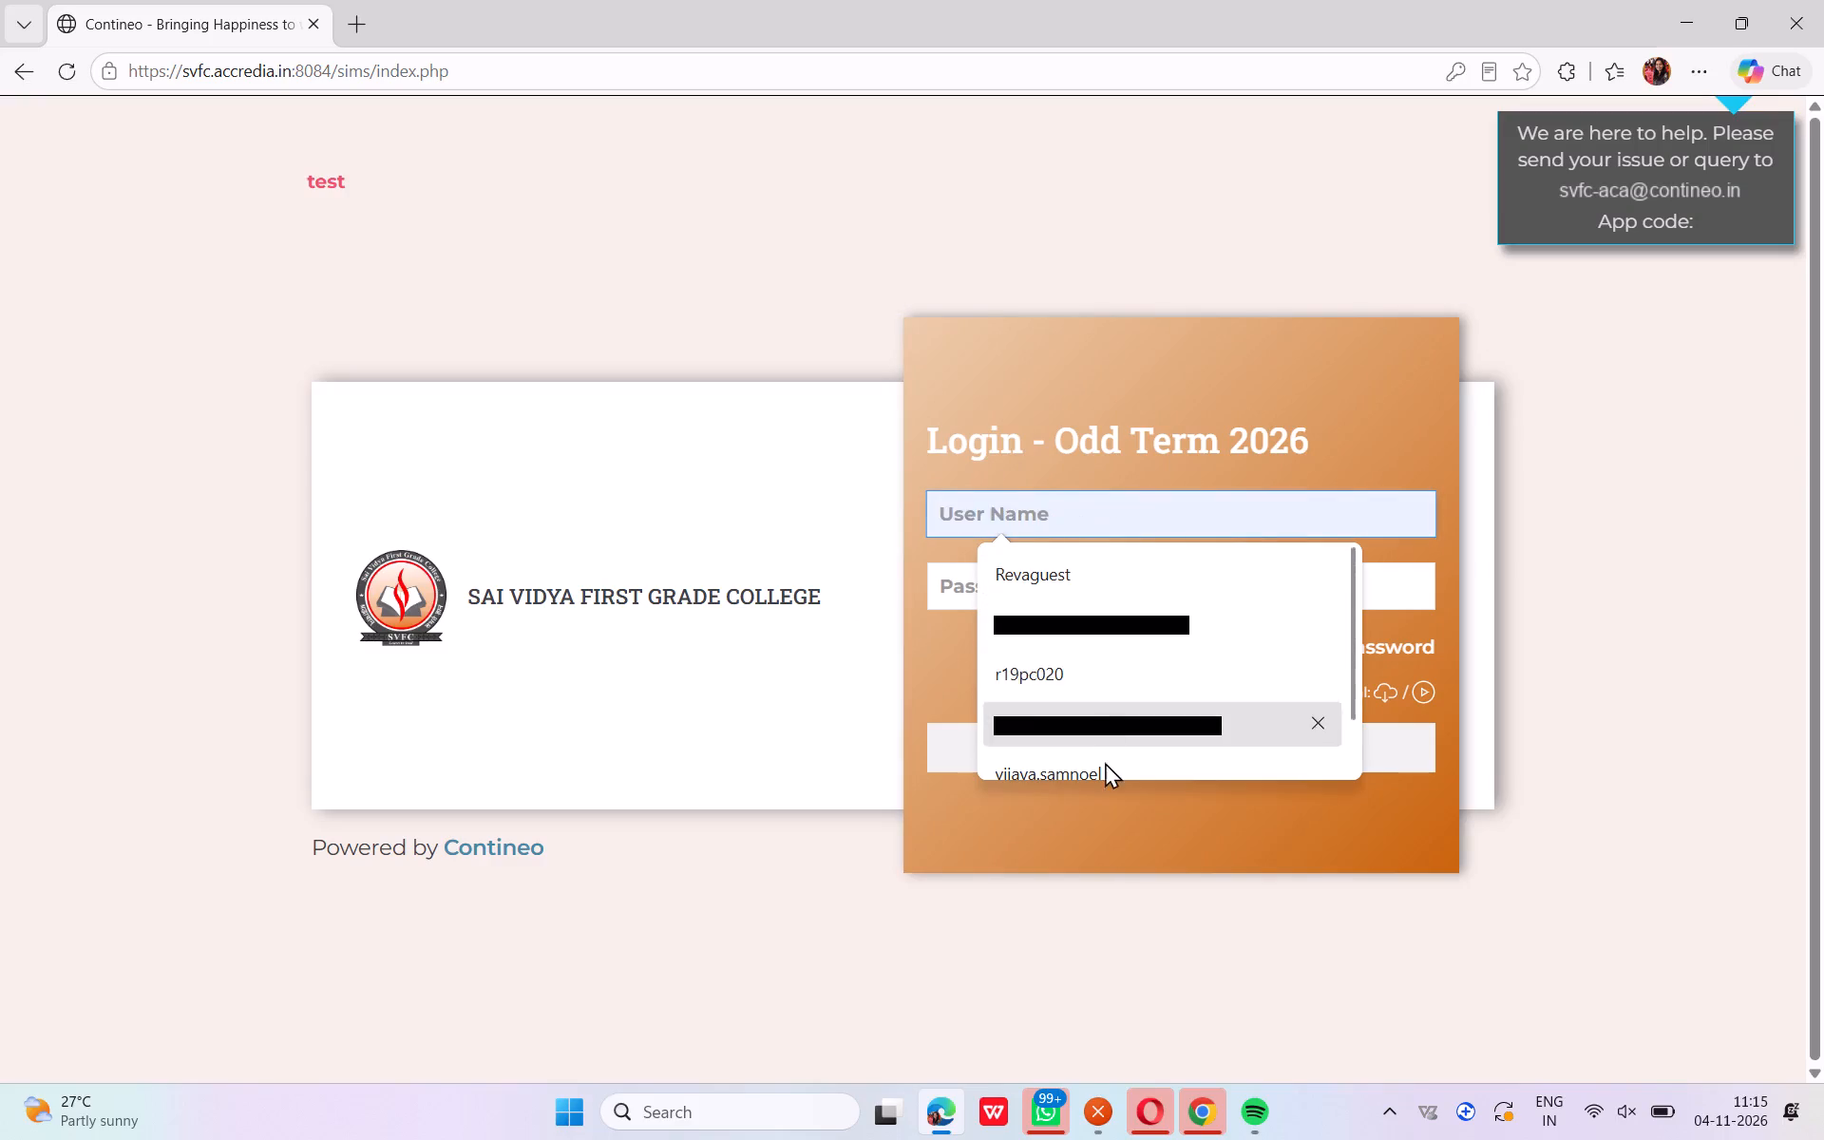
Enter the account user name in the Sai Vidya First Grade College login form for Odd Term 2026.
click(1156, 501)
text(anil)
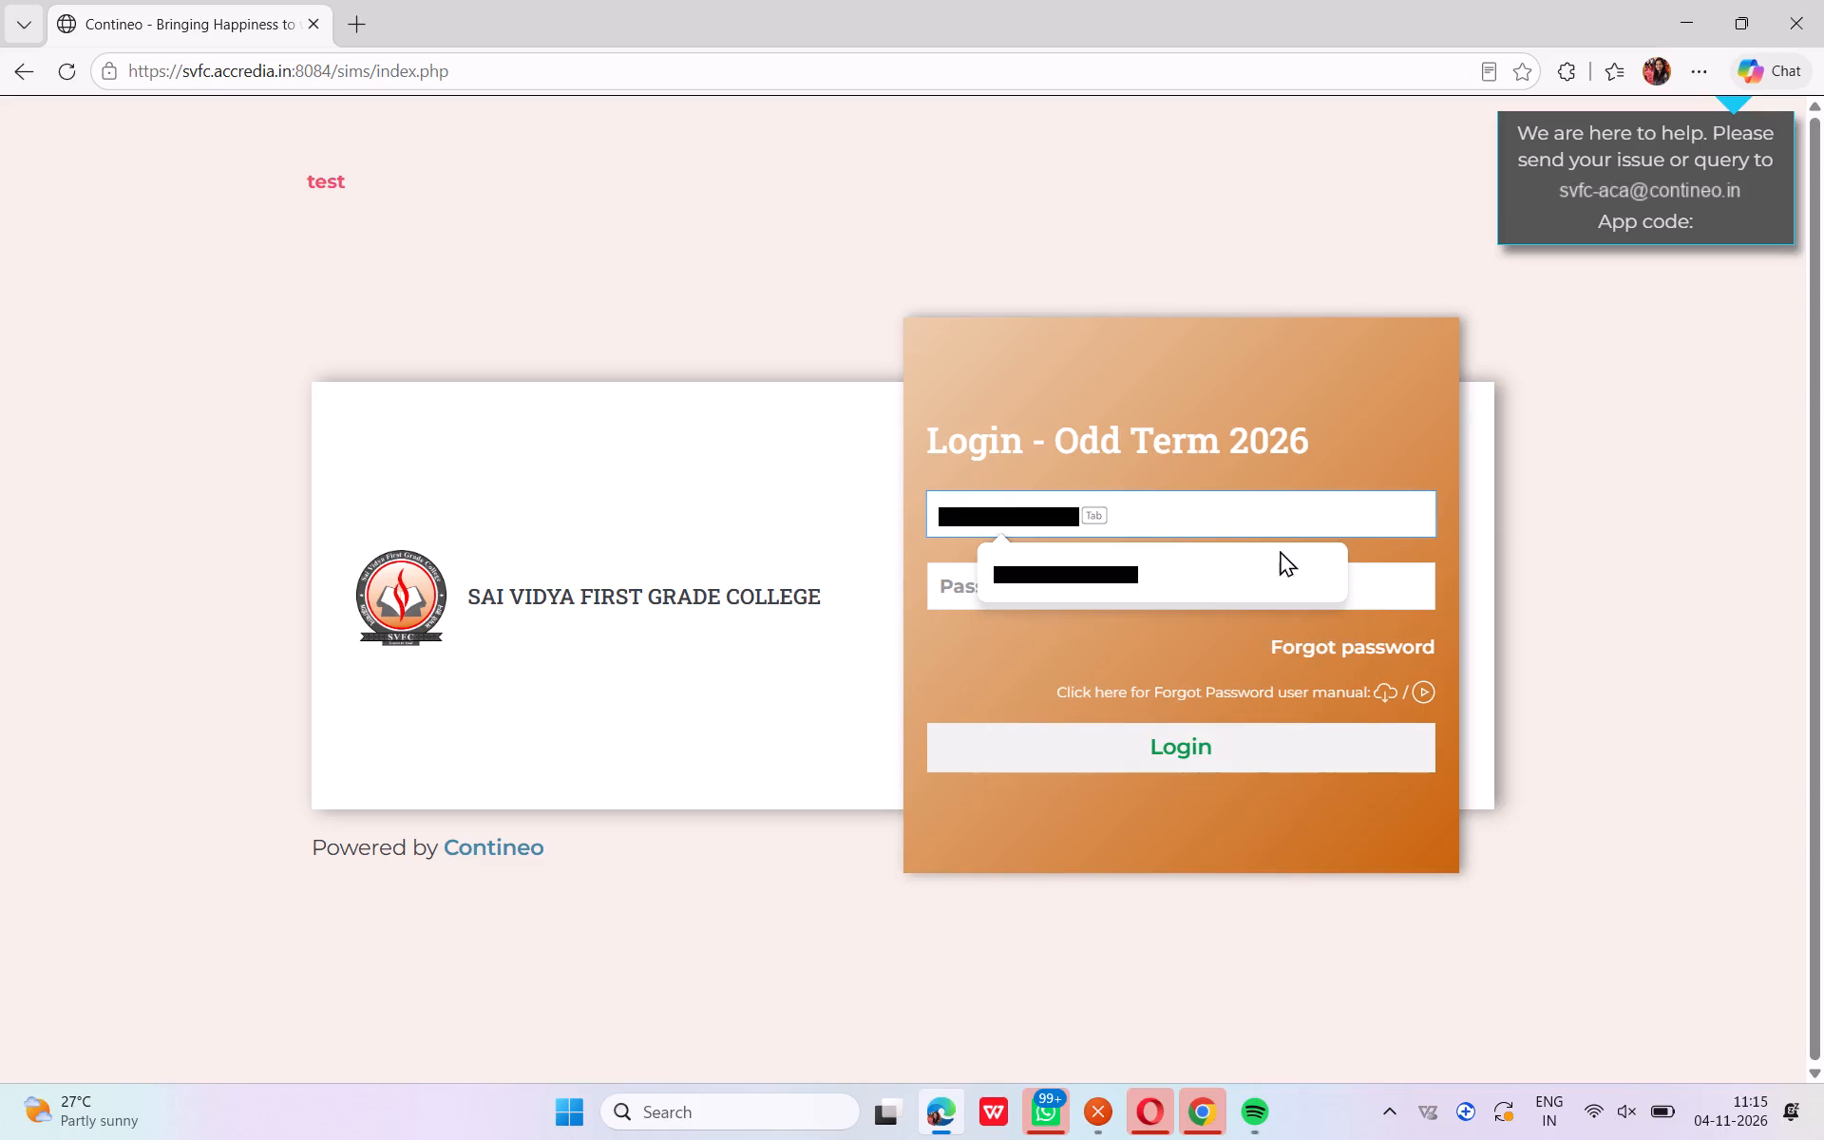
click(1266, 545)
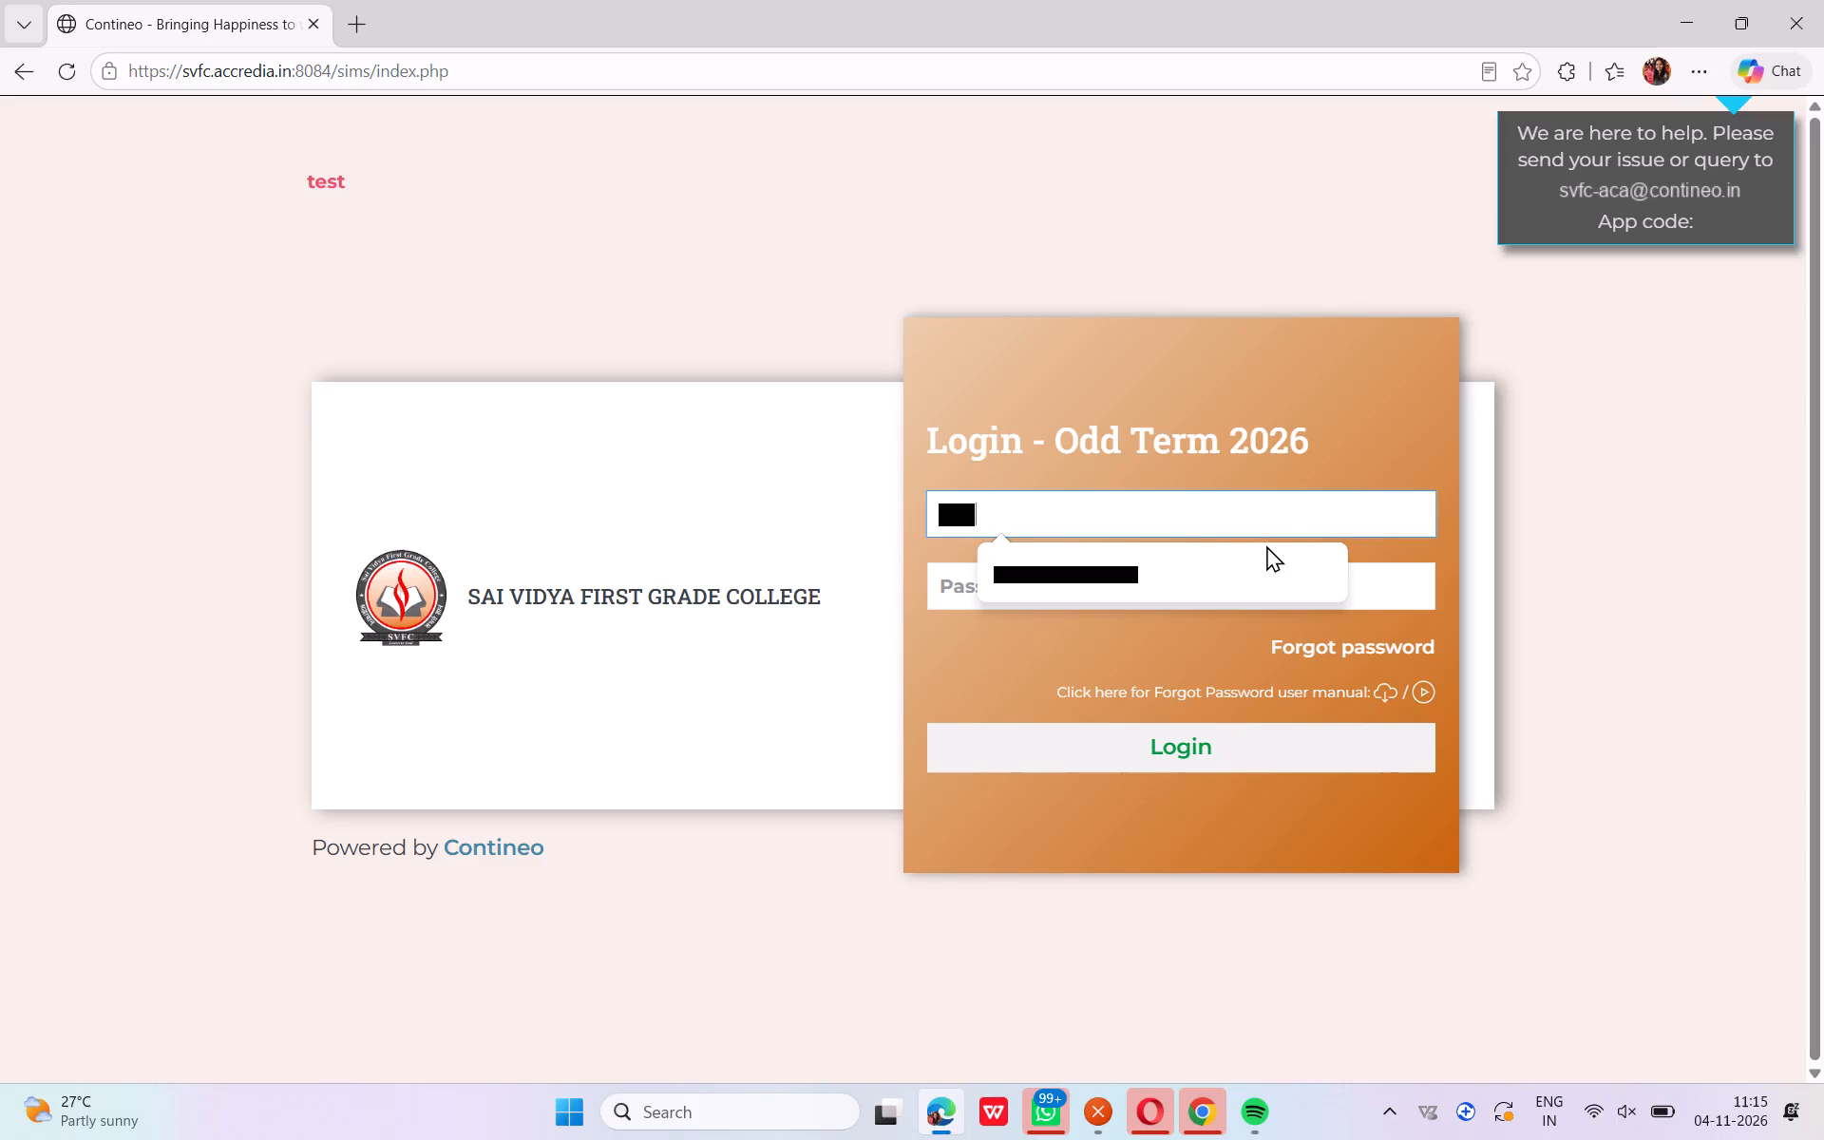
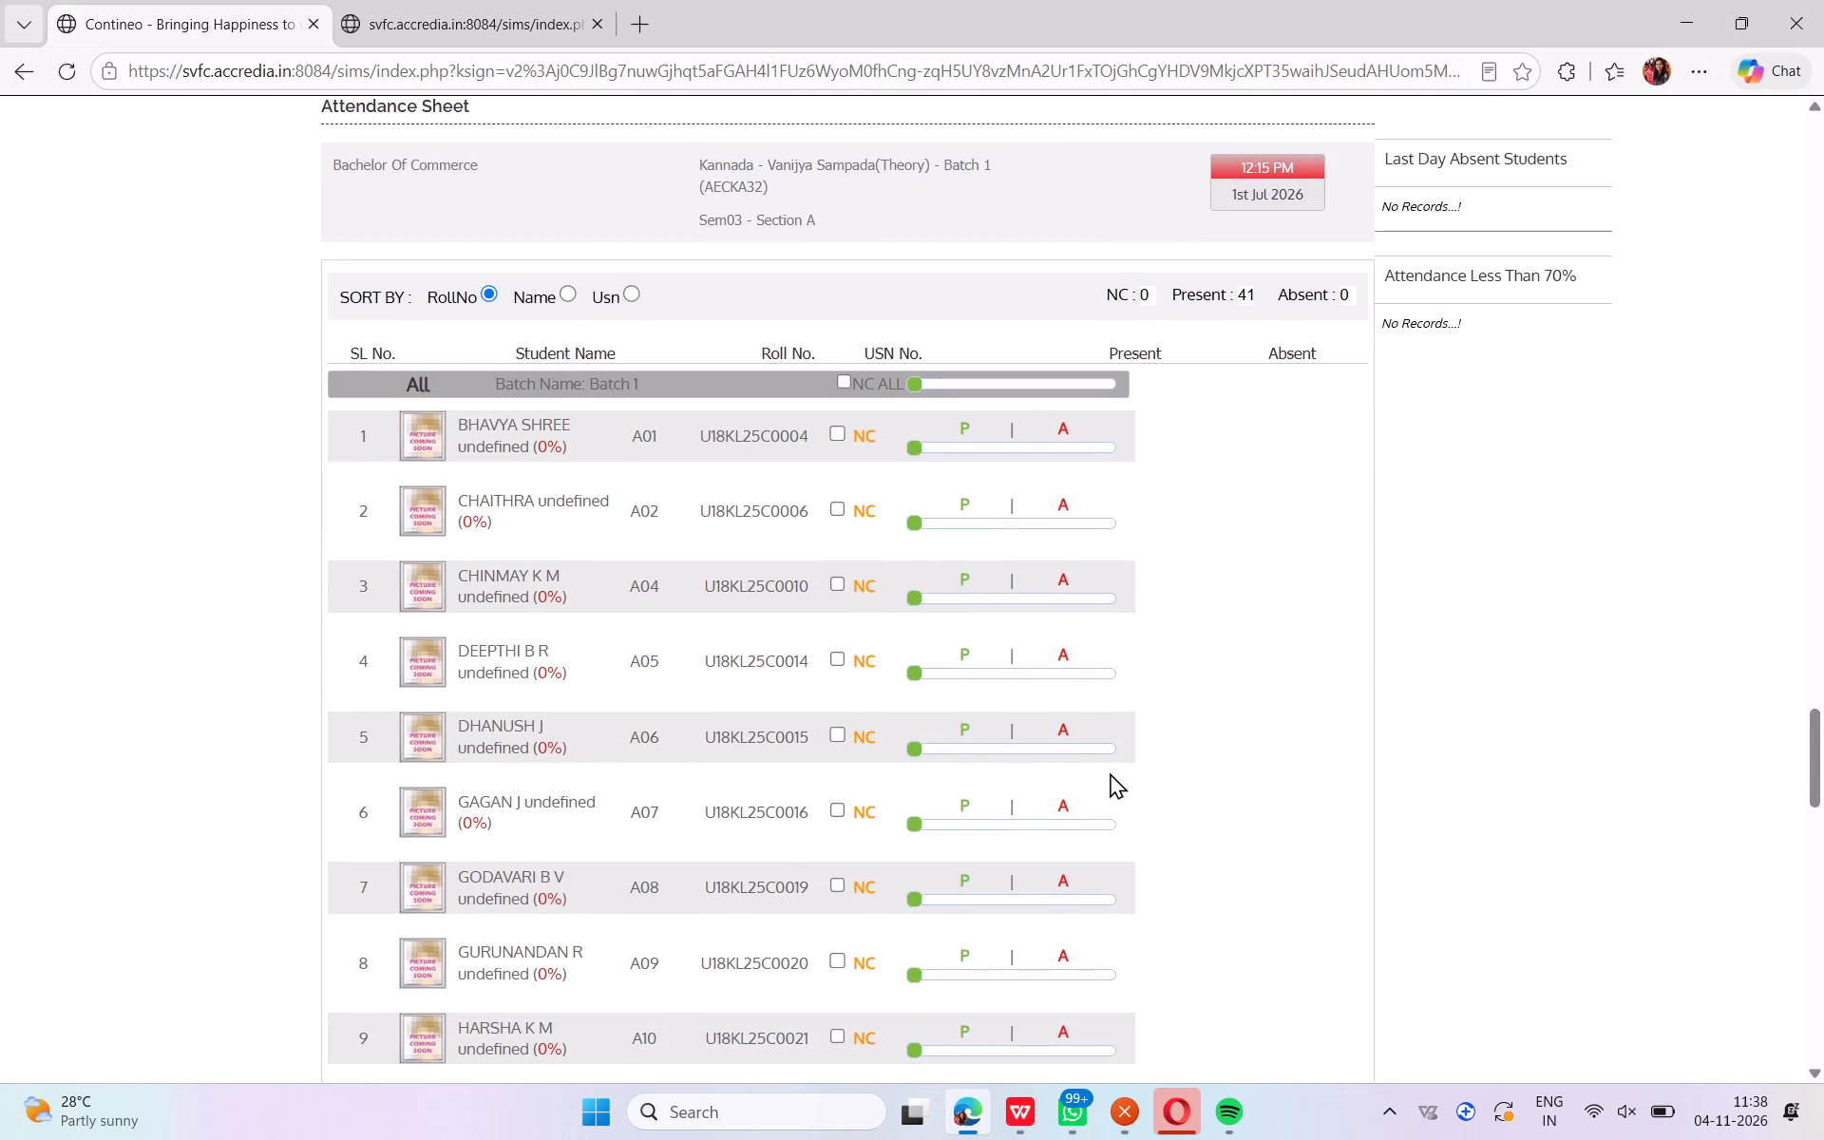
click(1110, 772)
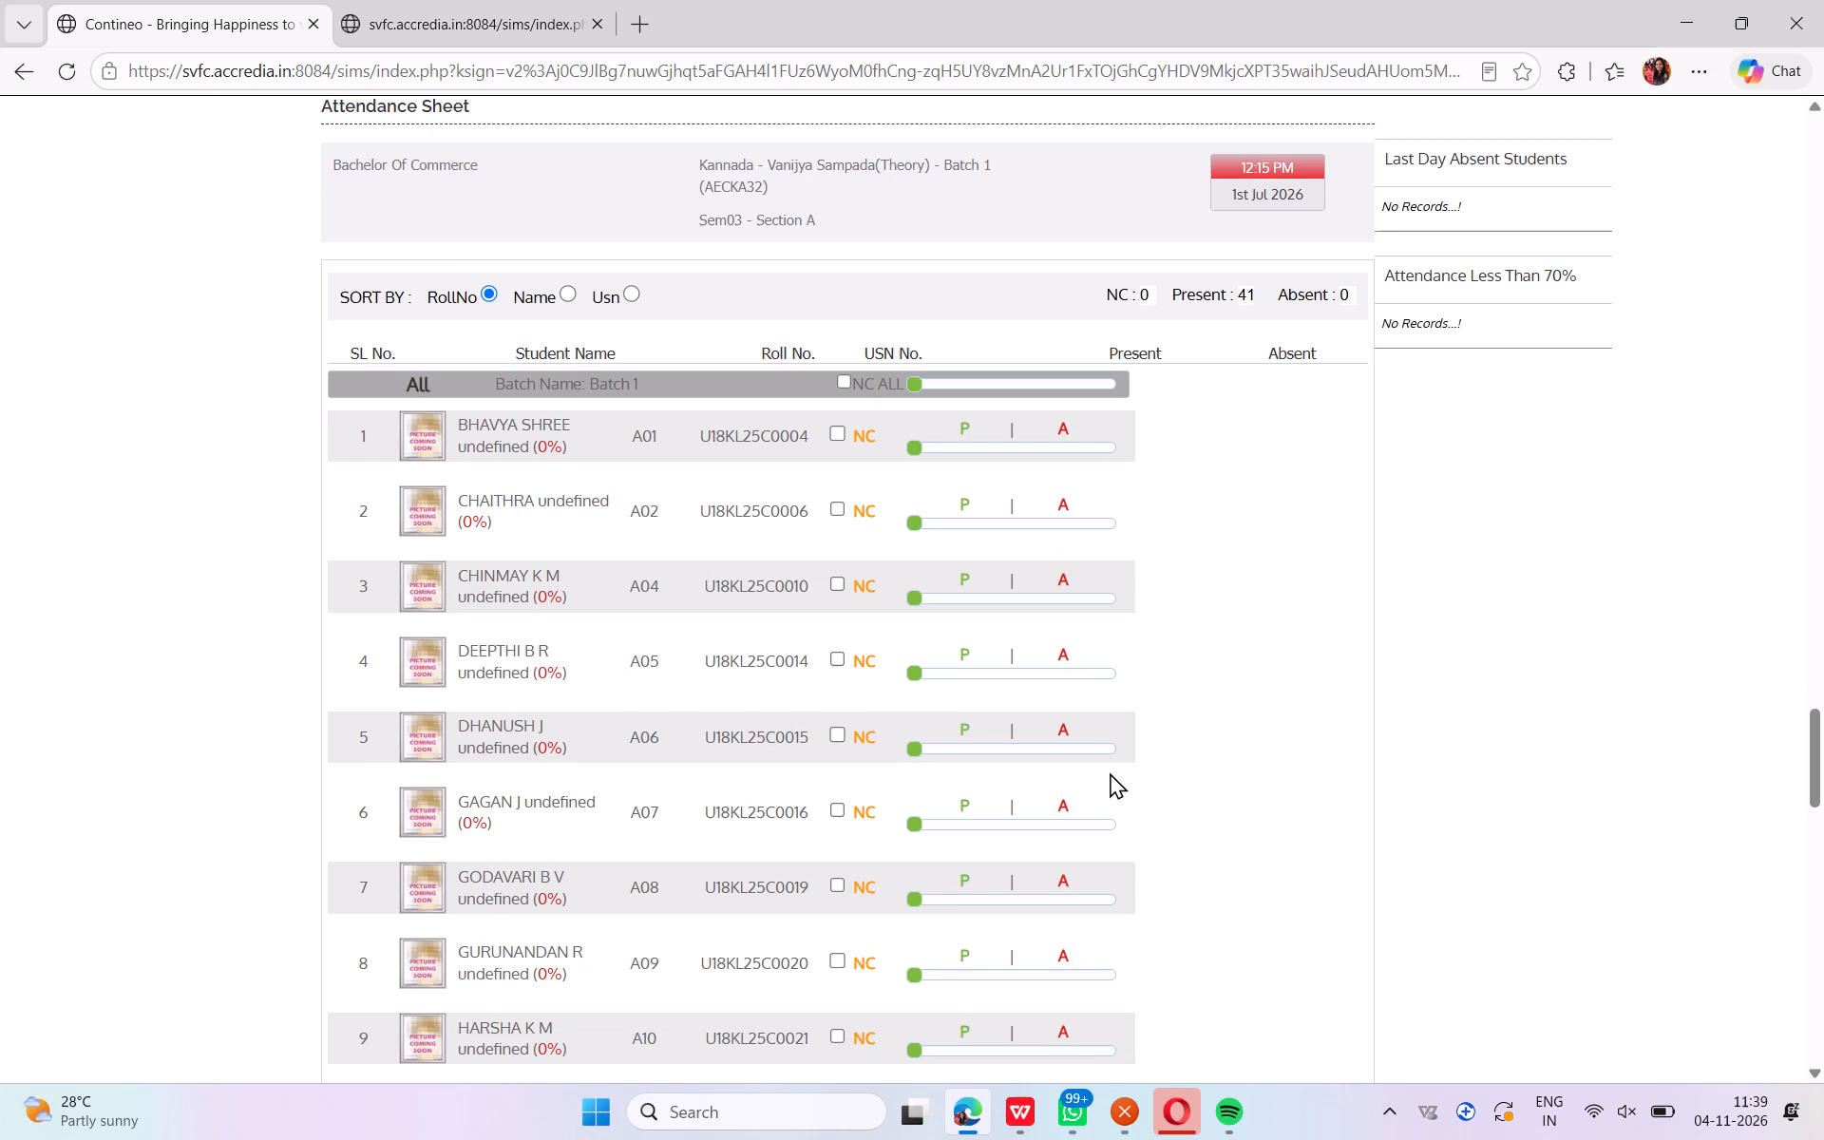
click(1110, 772)
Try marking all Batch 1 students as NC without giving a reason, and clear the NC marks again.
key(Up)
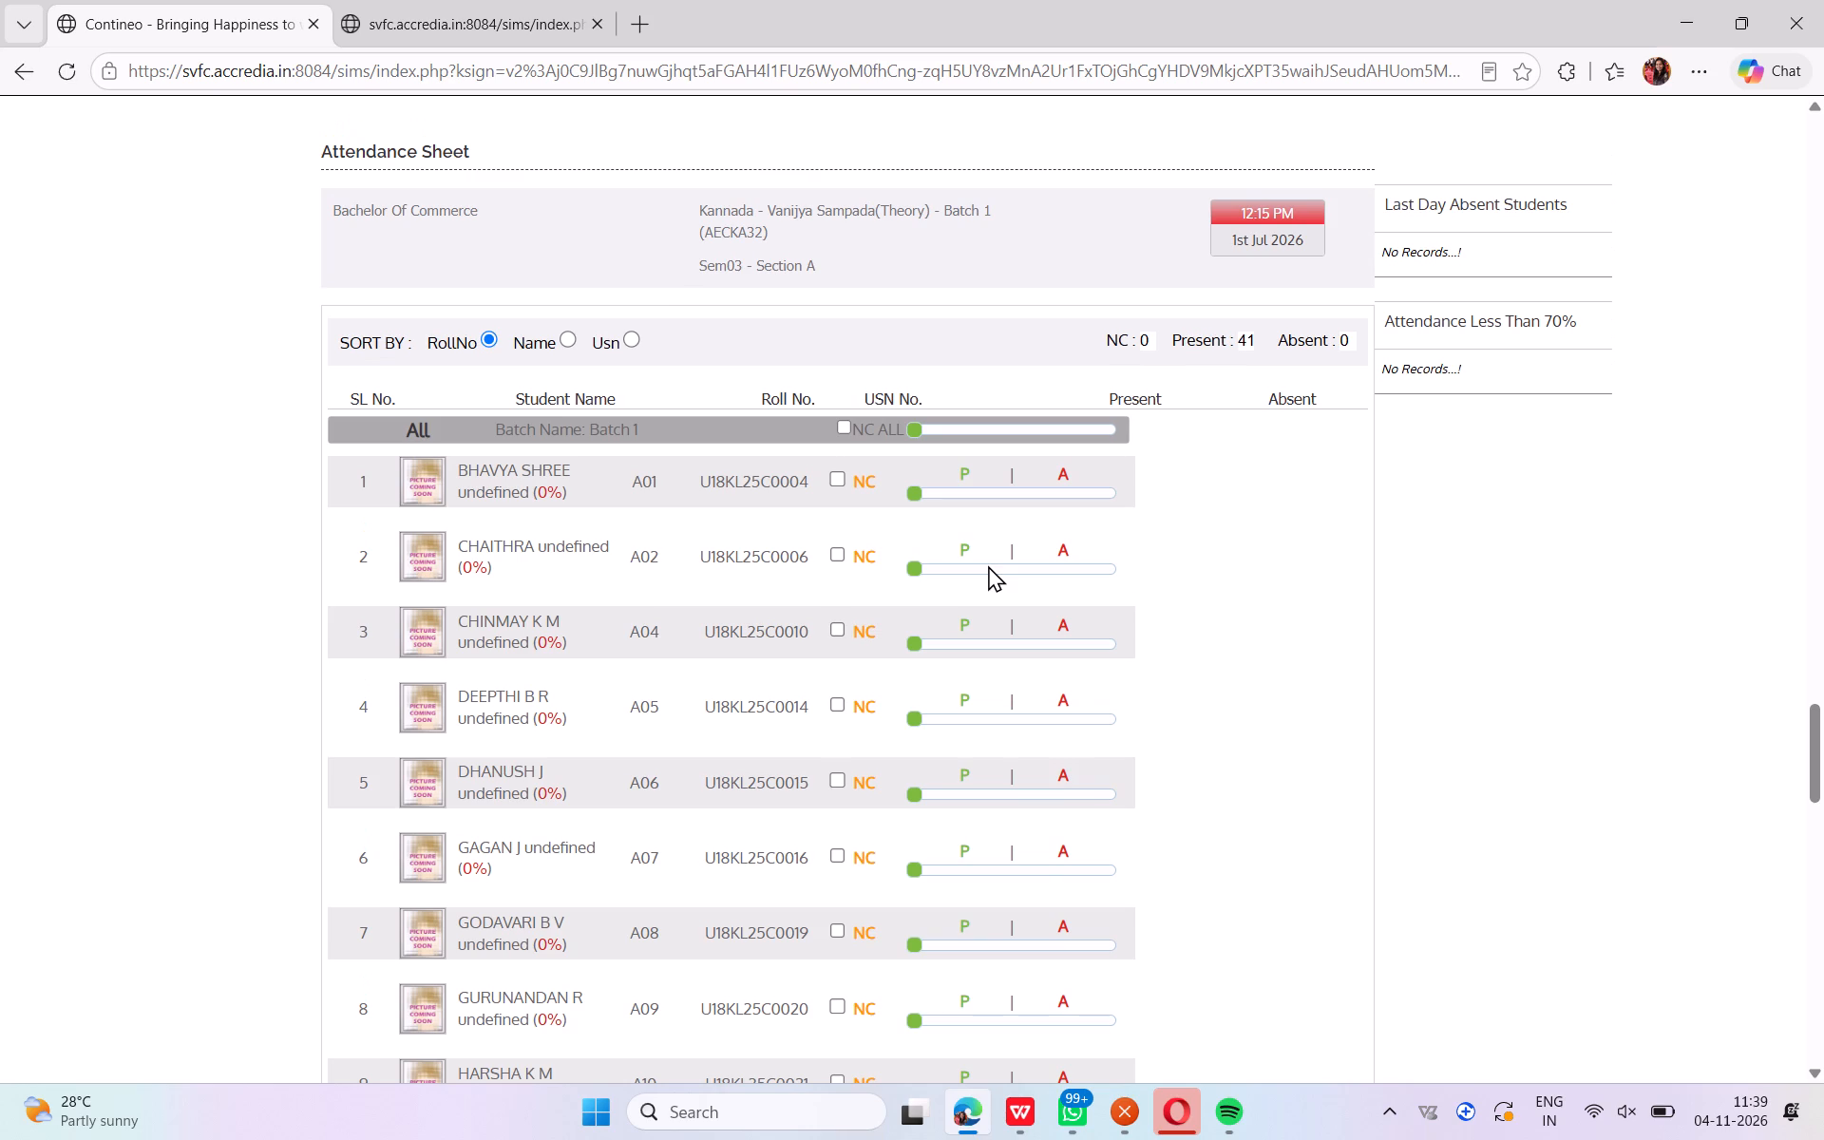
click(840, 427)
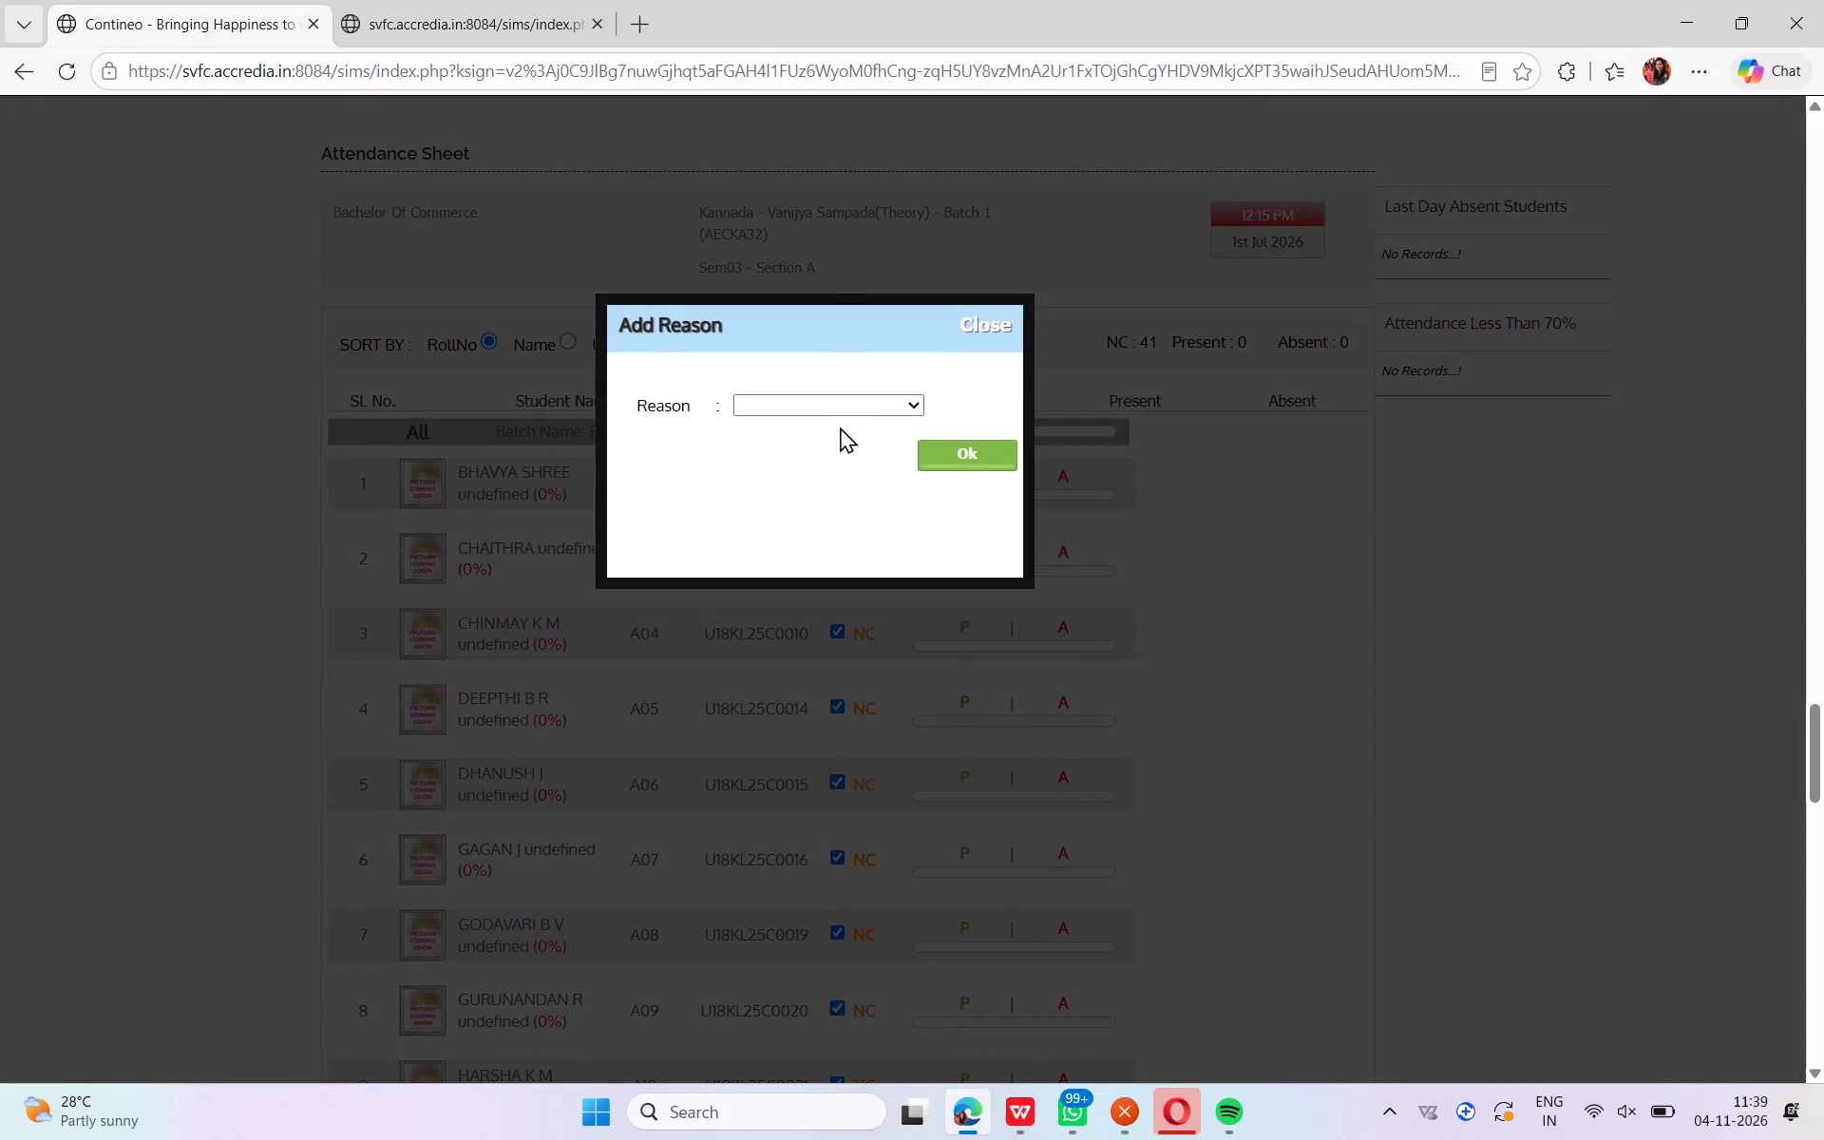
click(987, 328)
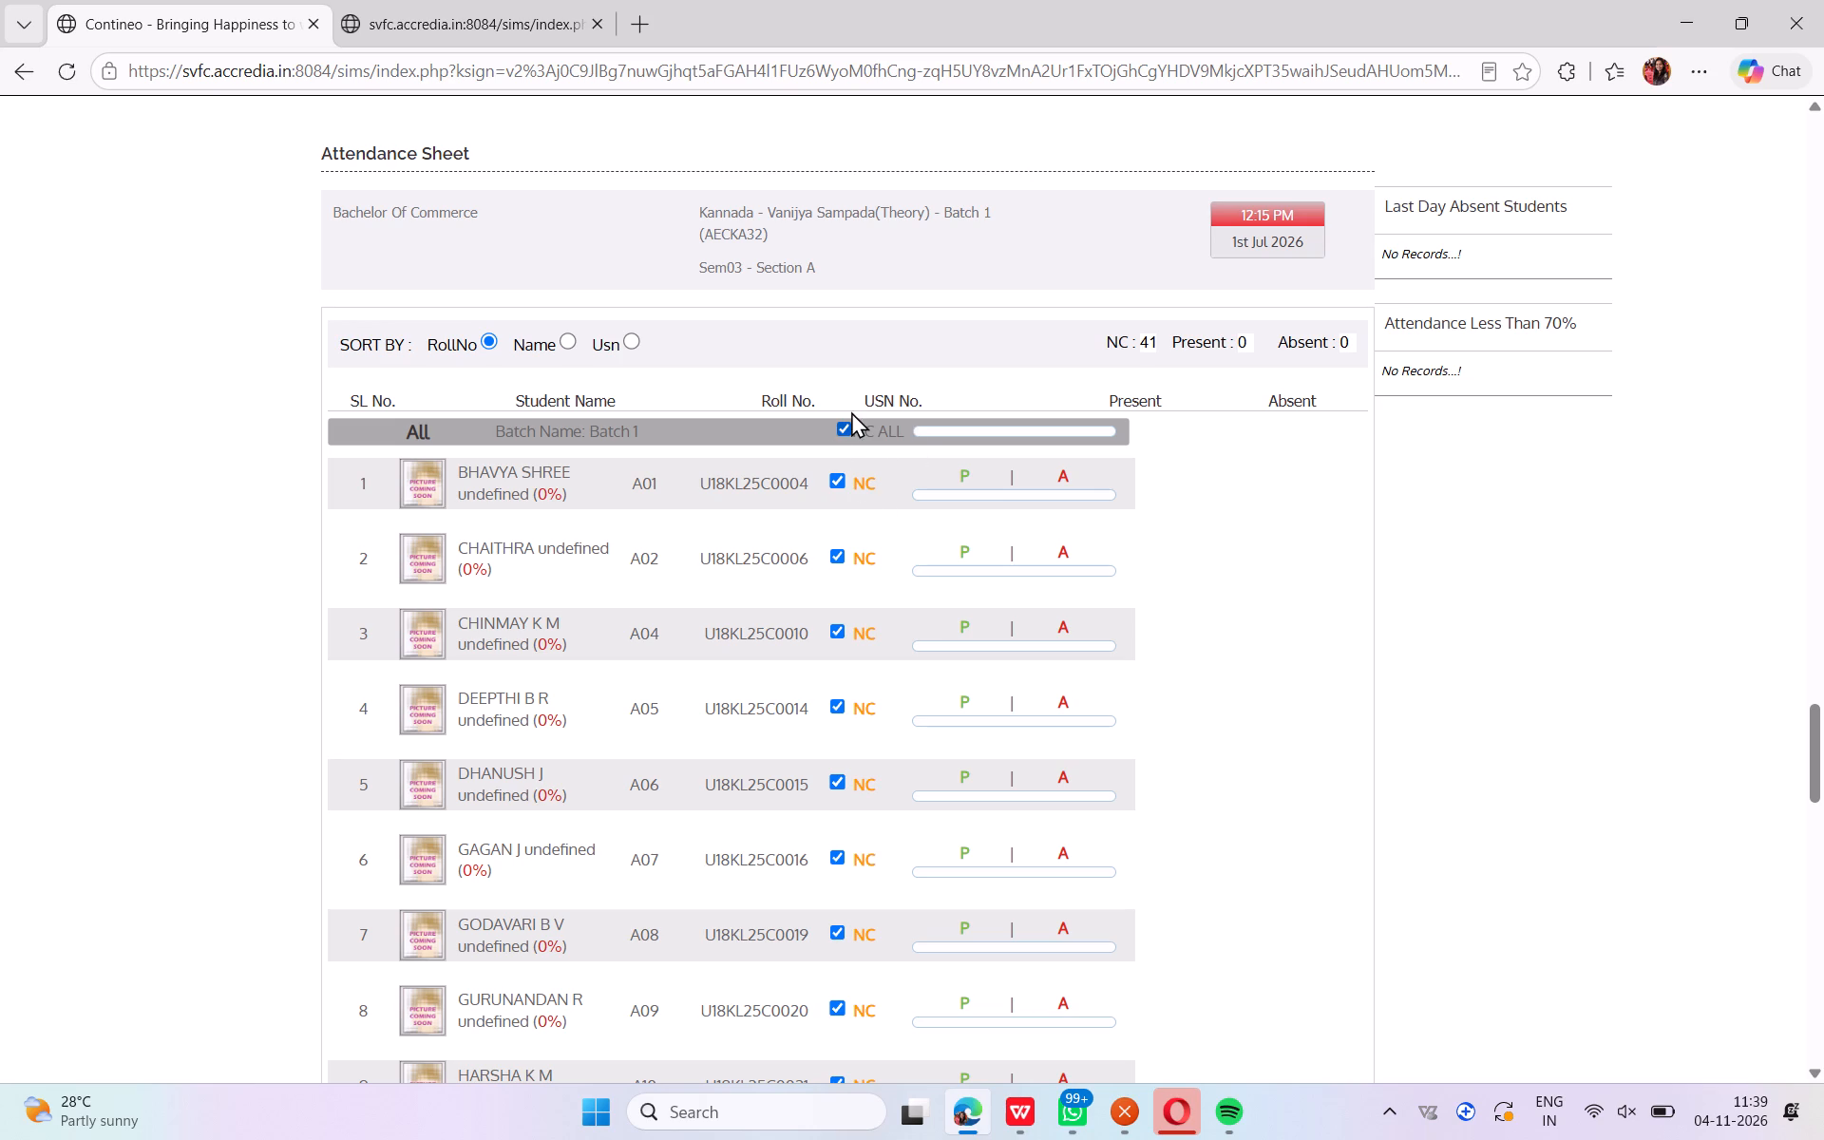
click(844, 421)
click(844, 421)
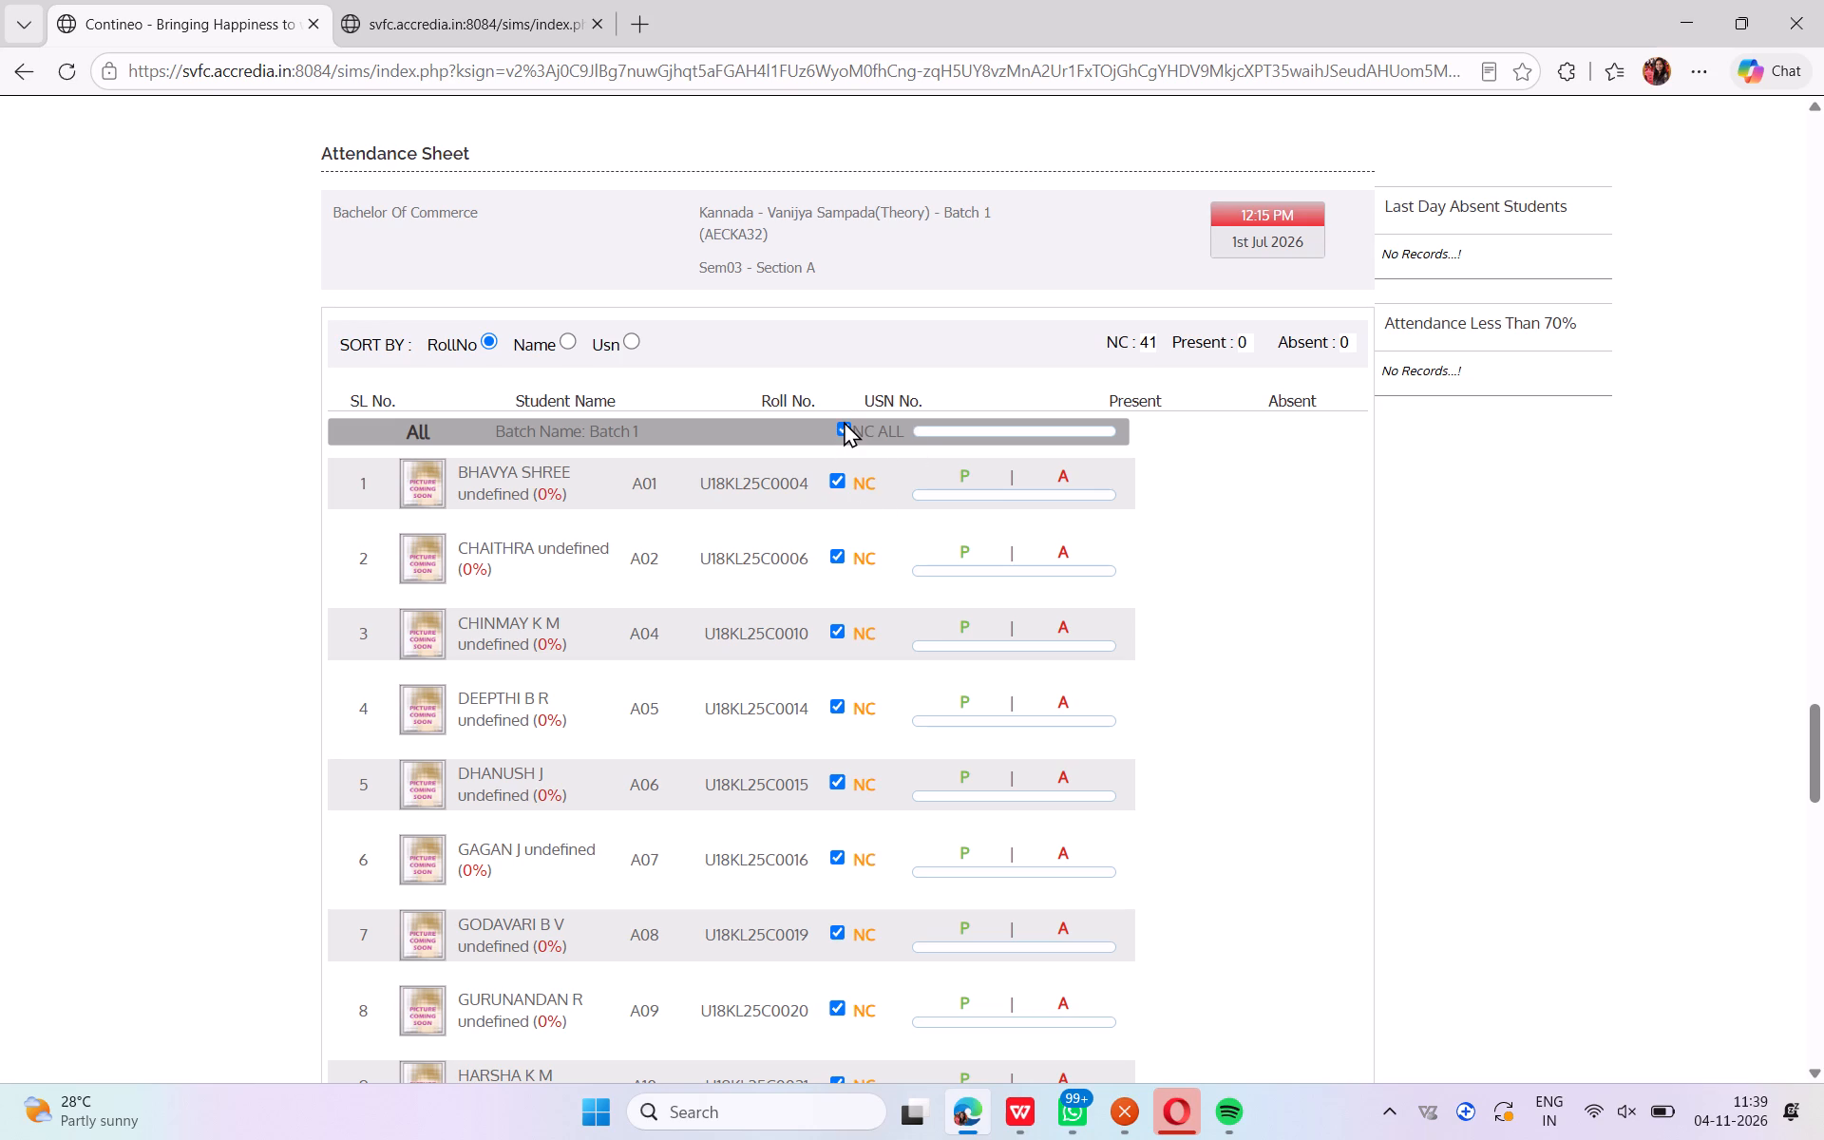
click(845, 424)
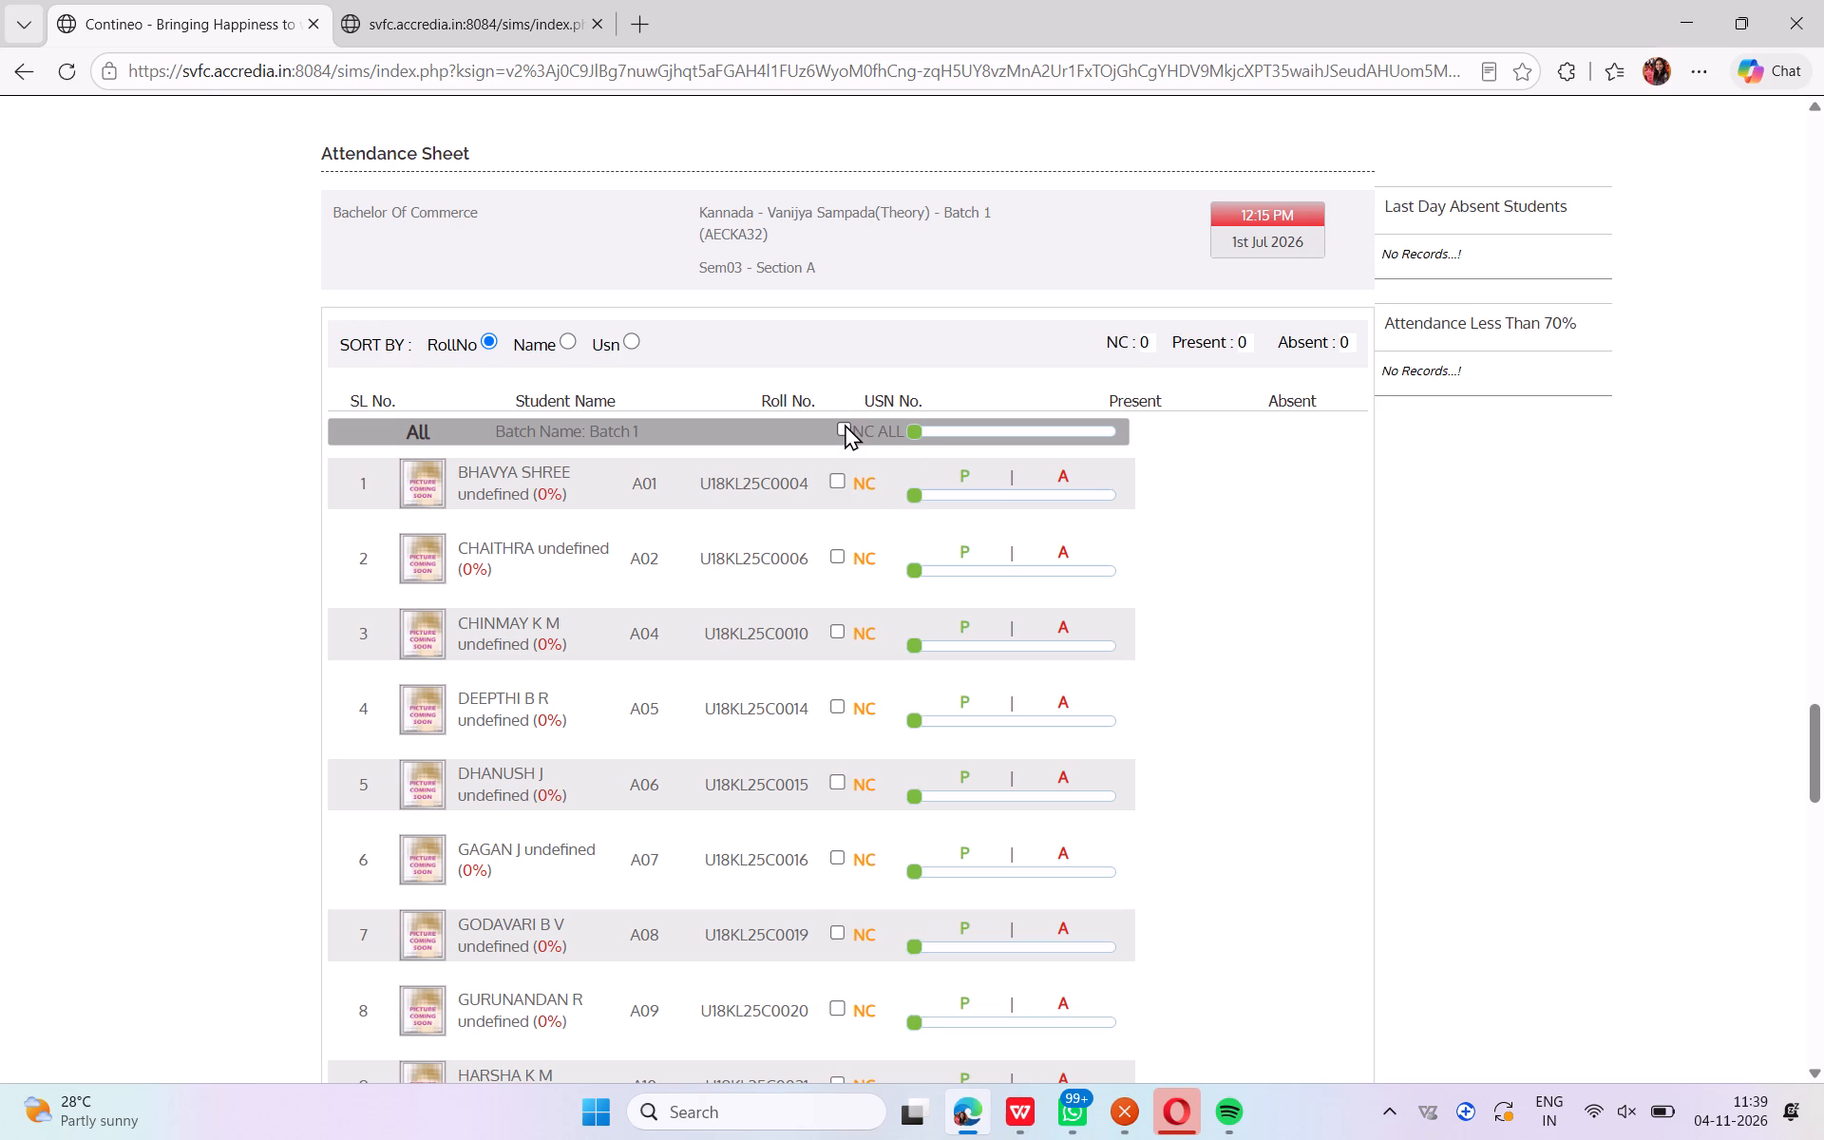
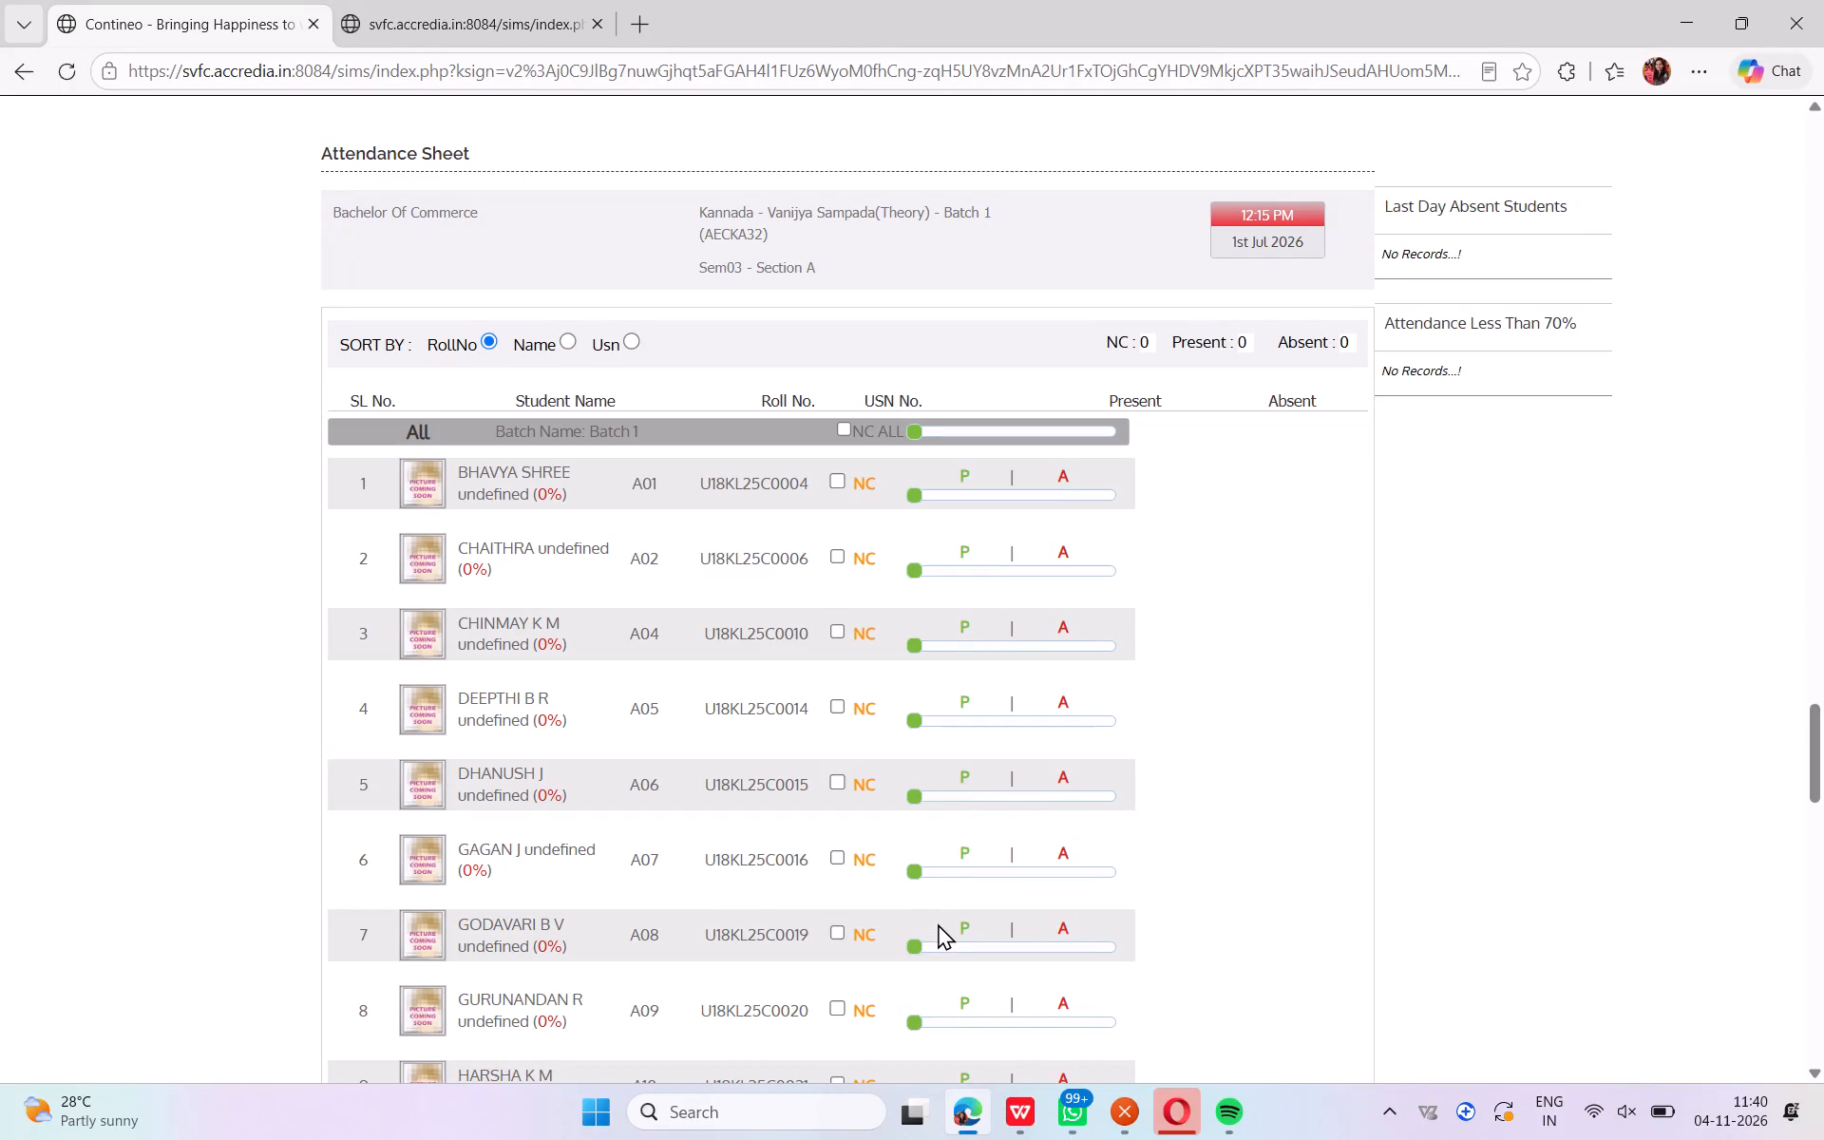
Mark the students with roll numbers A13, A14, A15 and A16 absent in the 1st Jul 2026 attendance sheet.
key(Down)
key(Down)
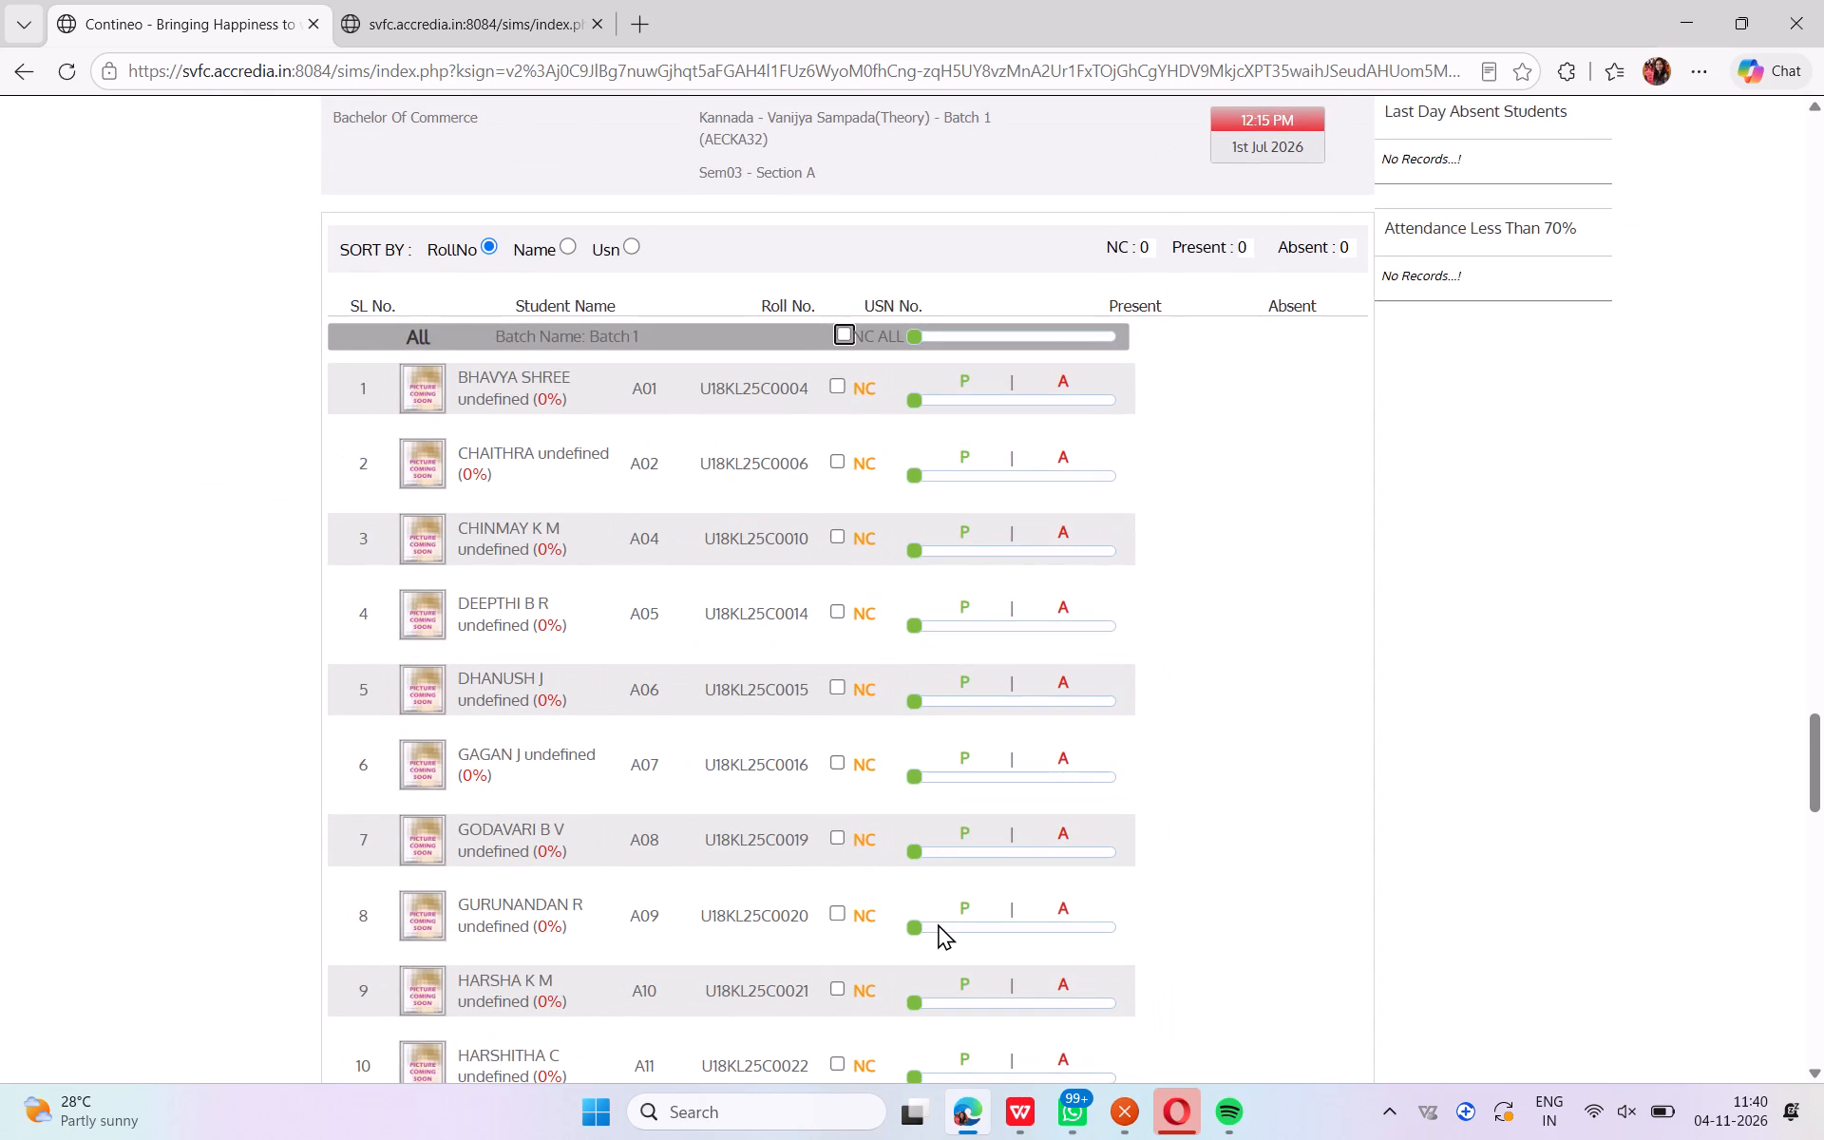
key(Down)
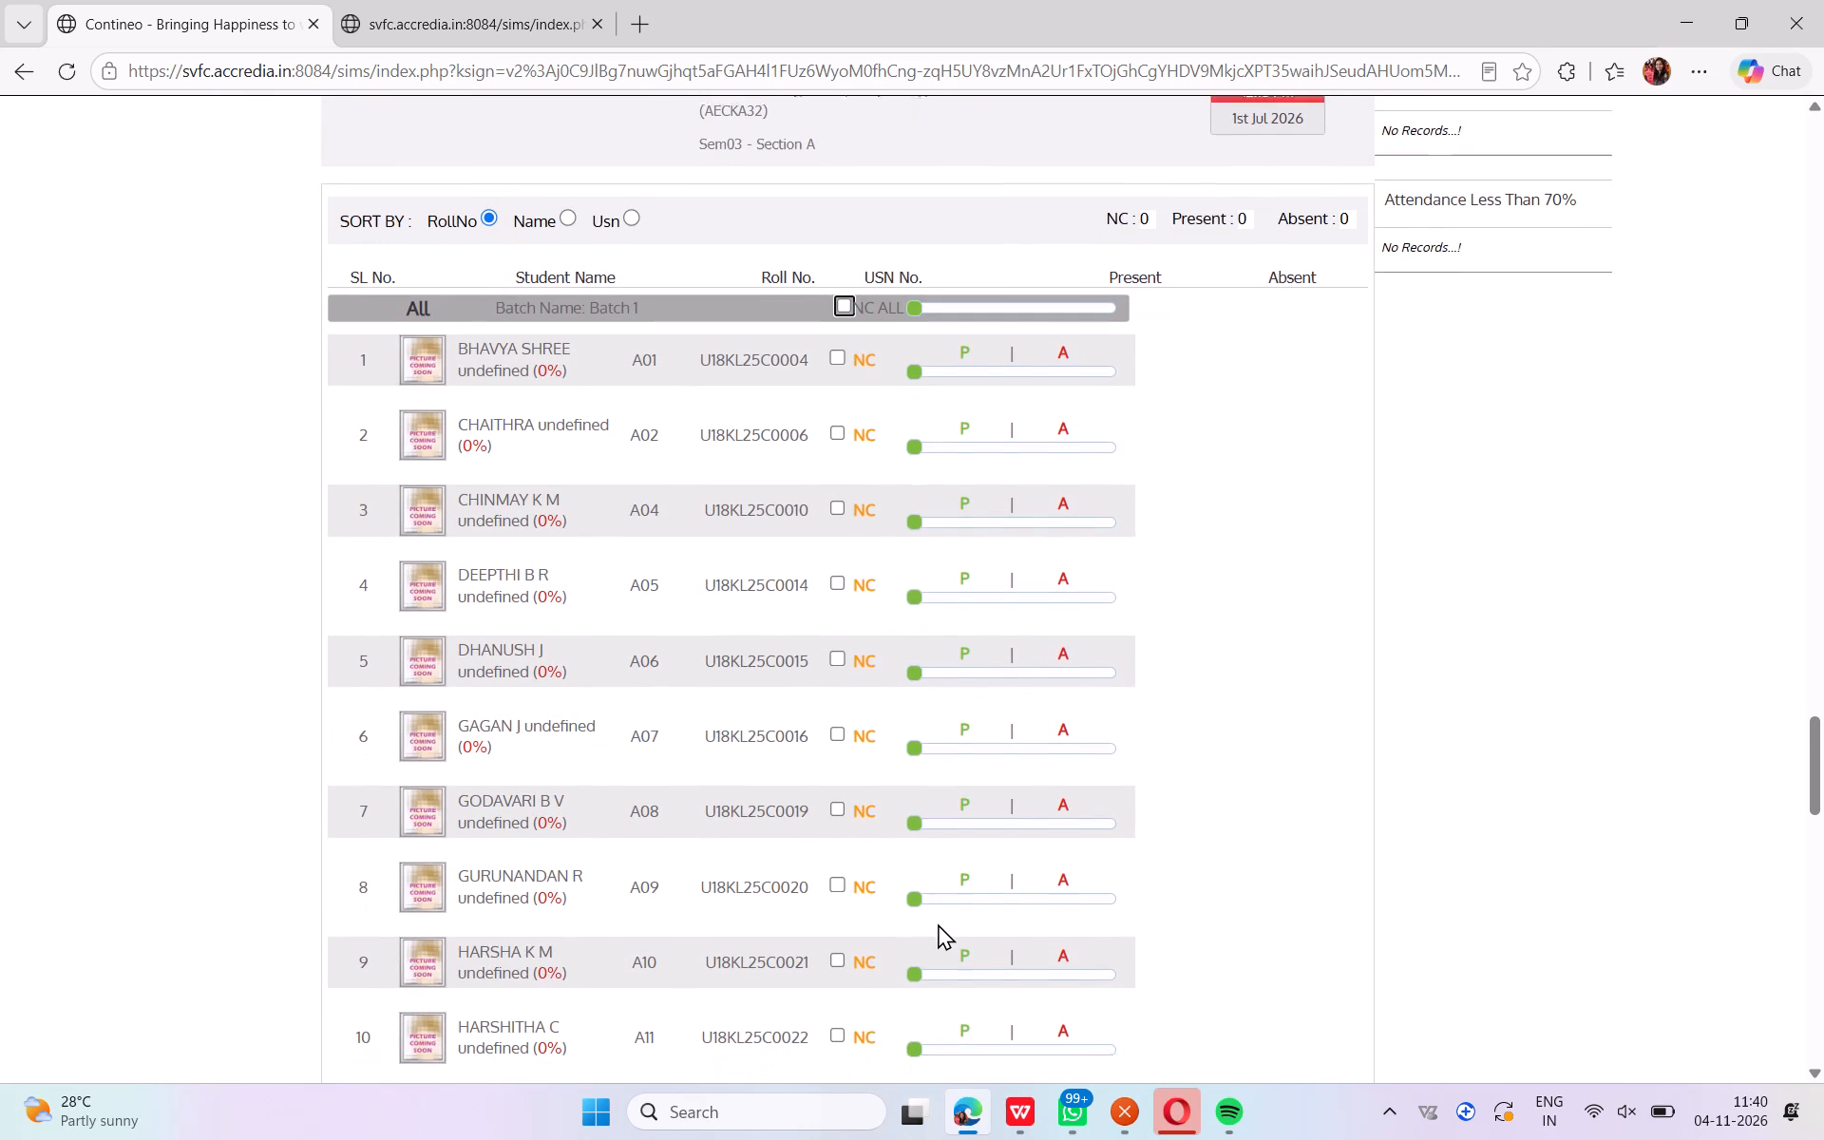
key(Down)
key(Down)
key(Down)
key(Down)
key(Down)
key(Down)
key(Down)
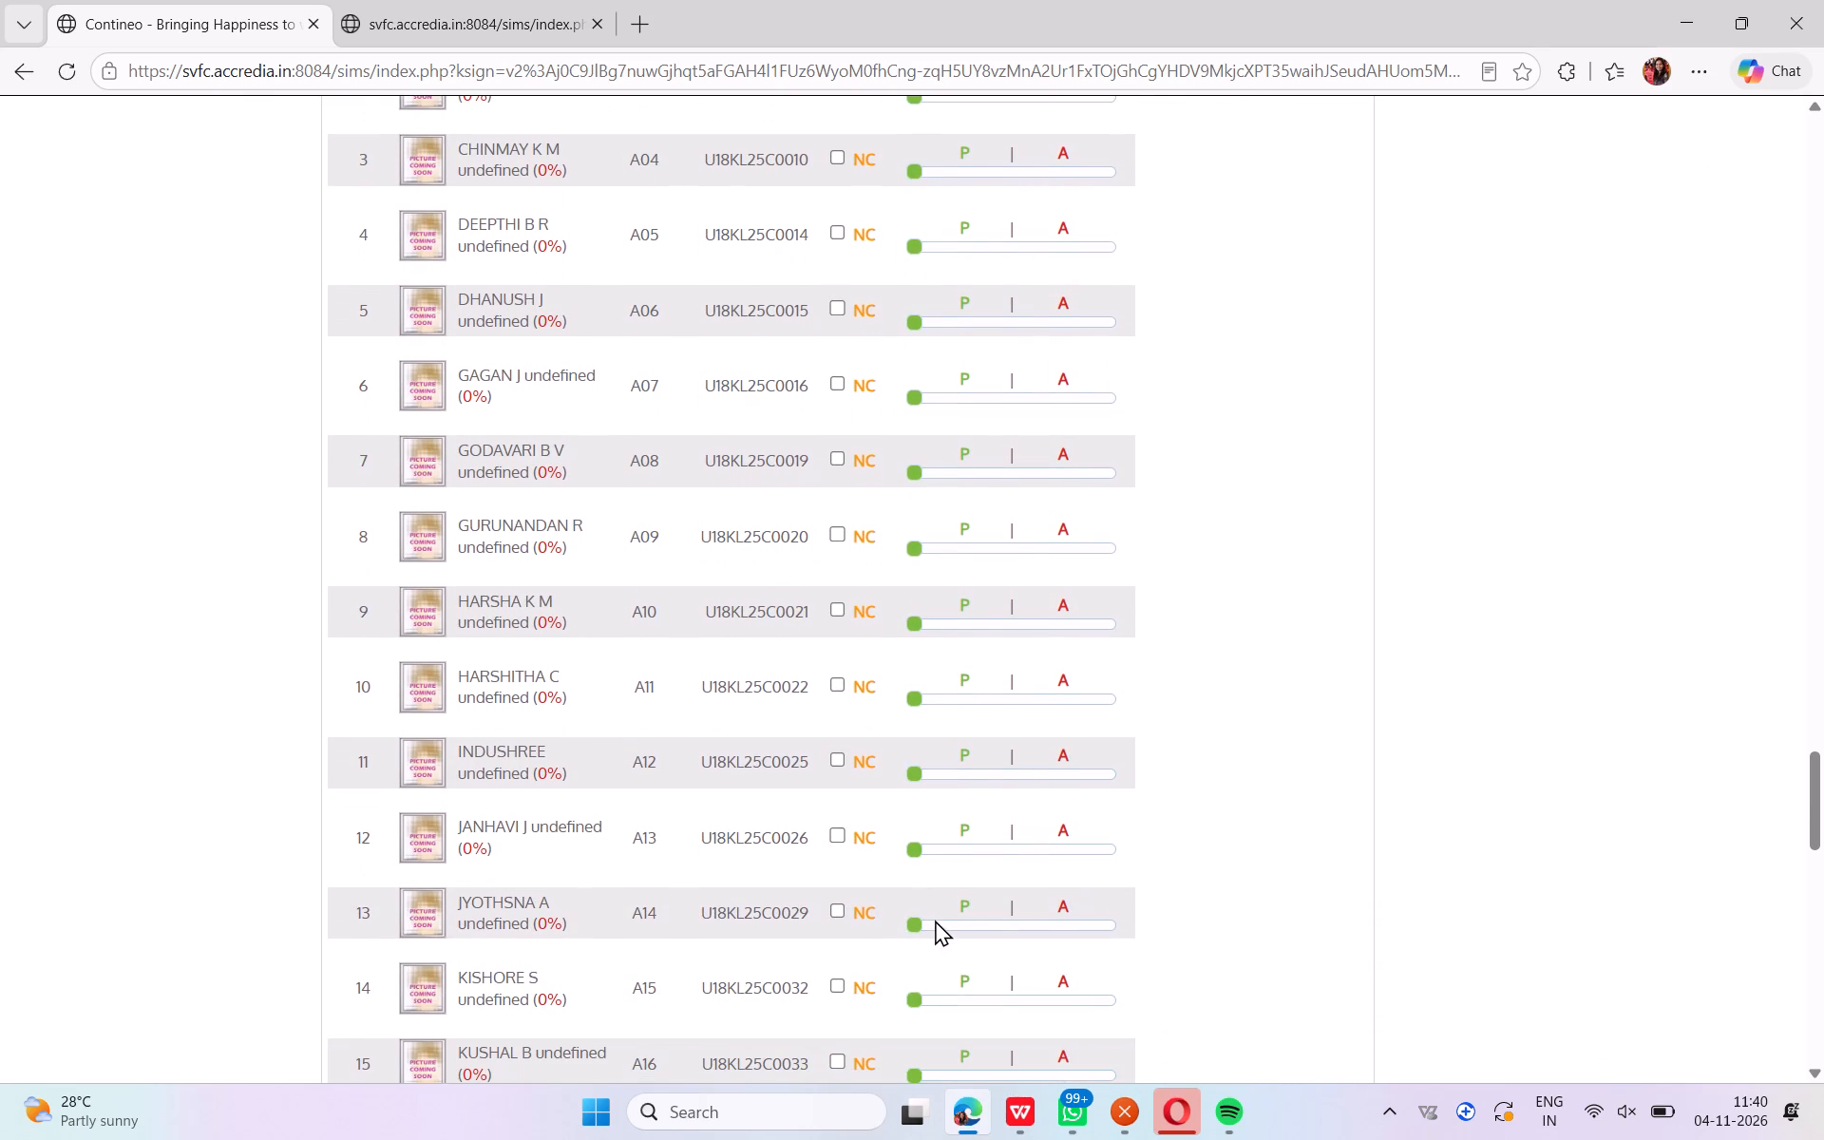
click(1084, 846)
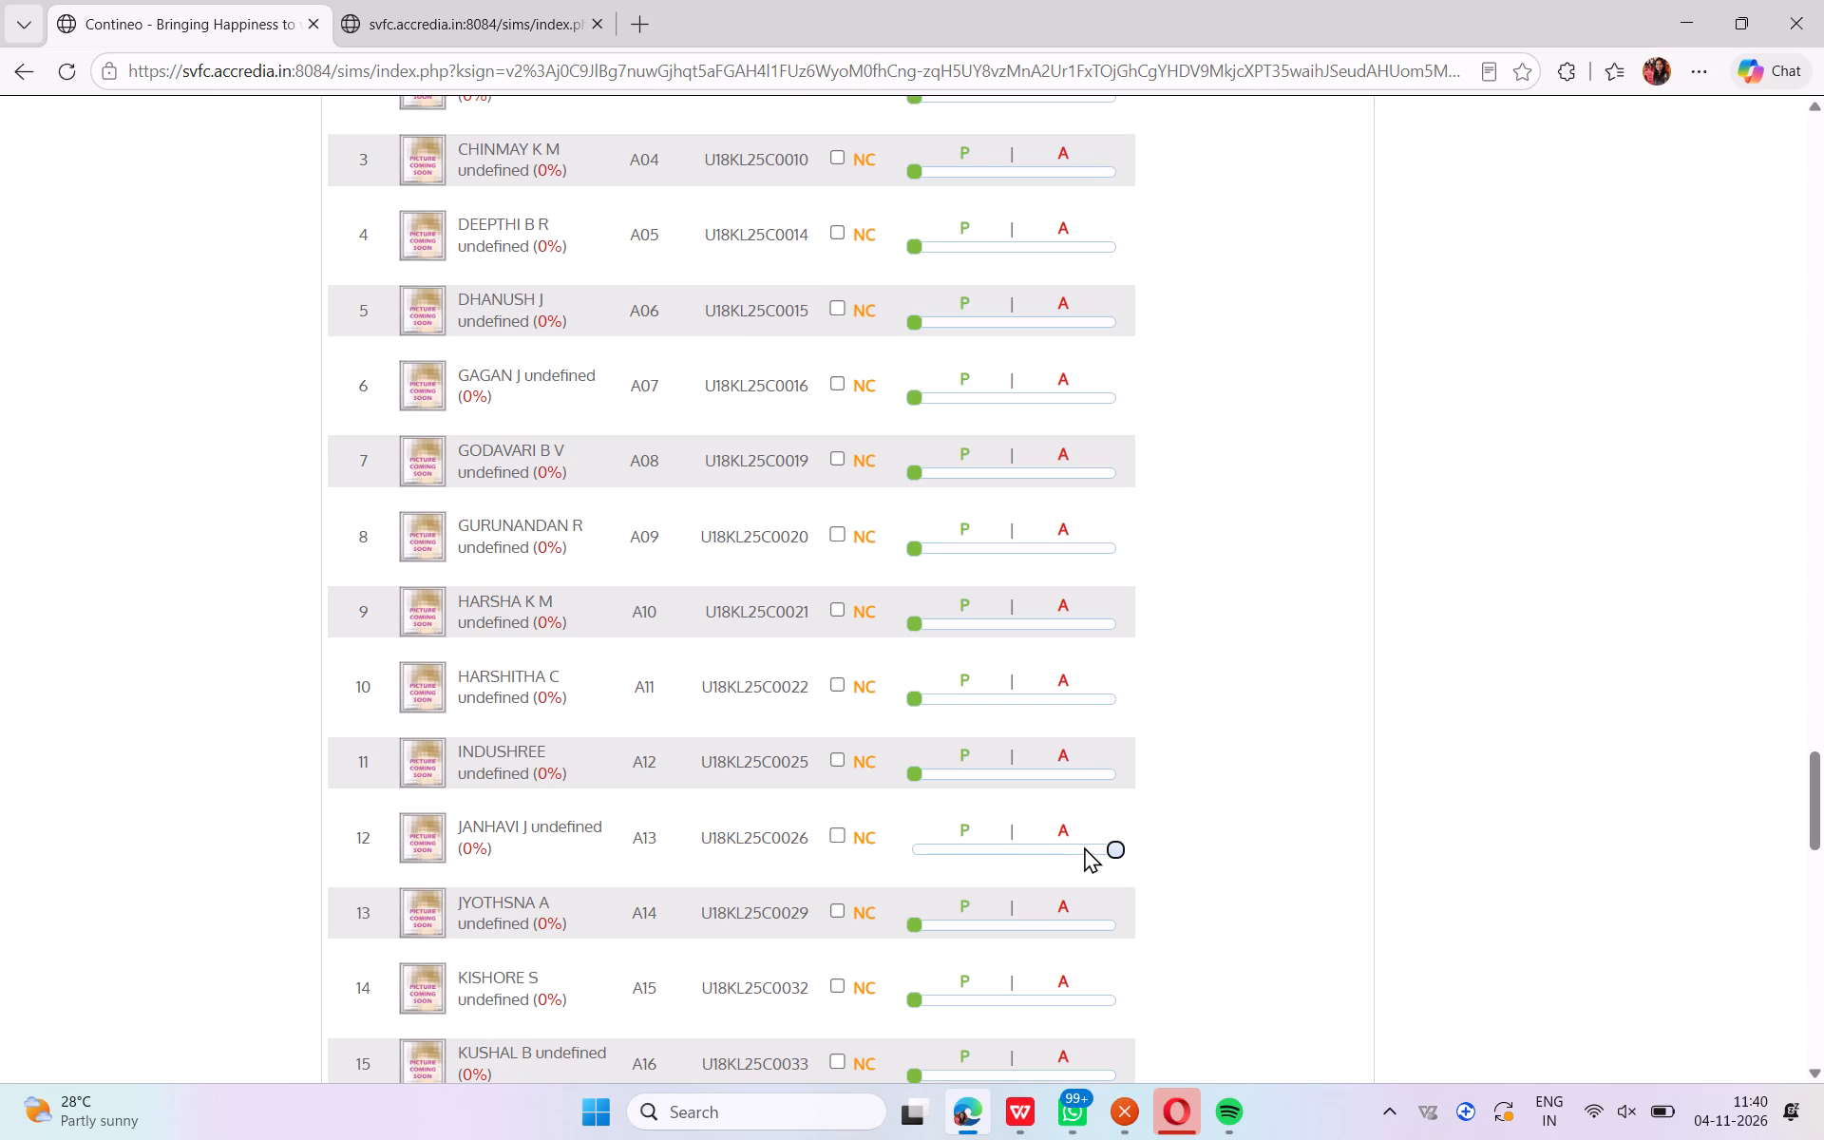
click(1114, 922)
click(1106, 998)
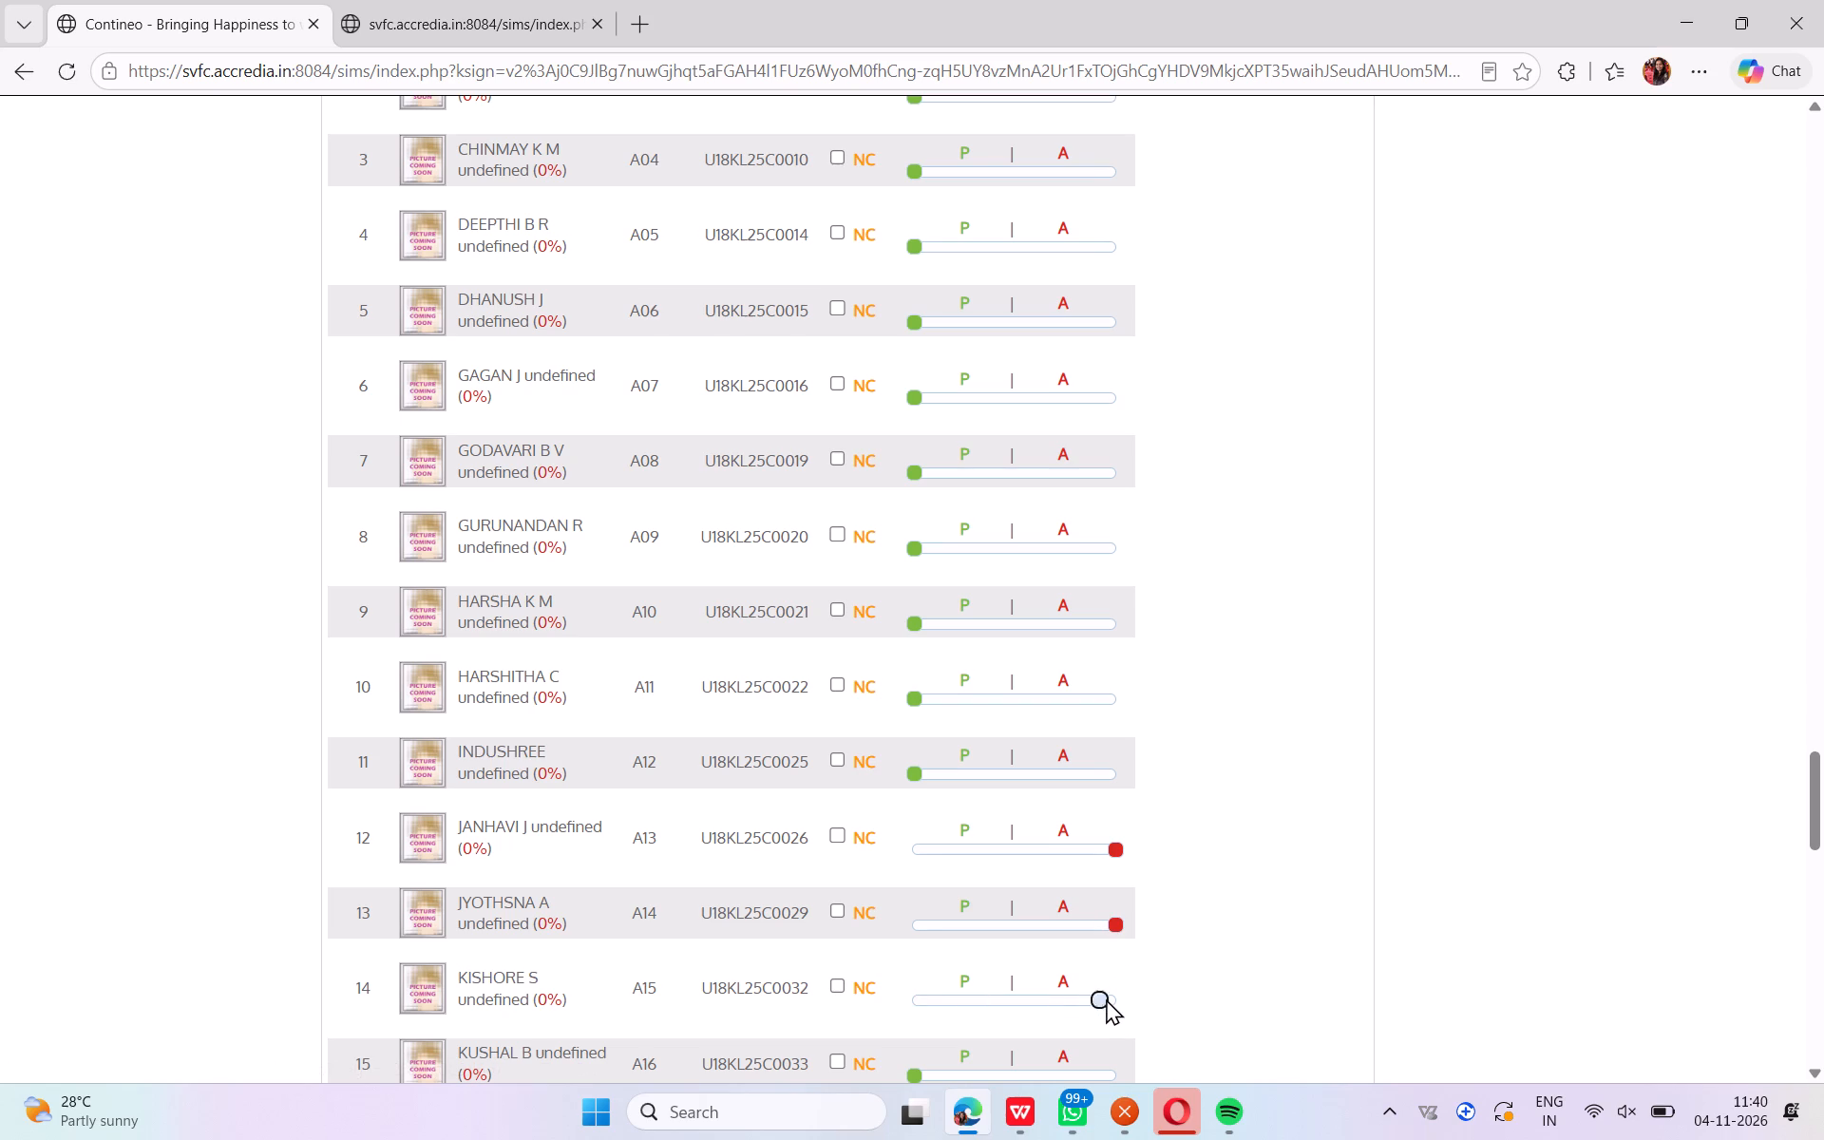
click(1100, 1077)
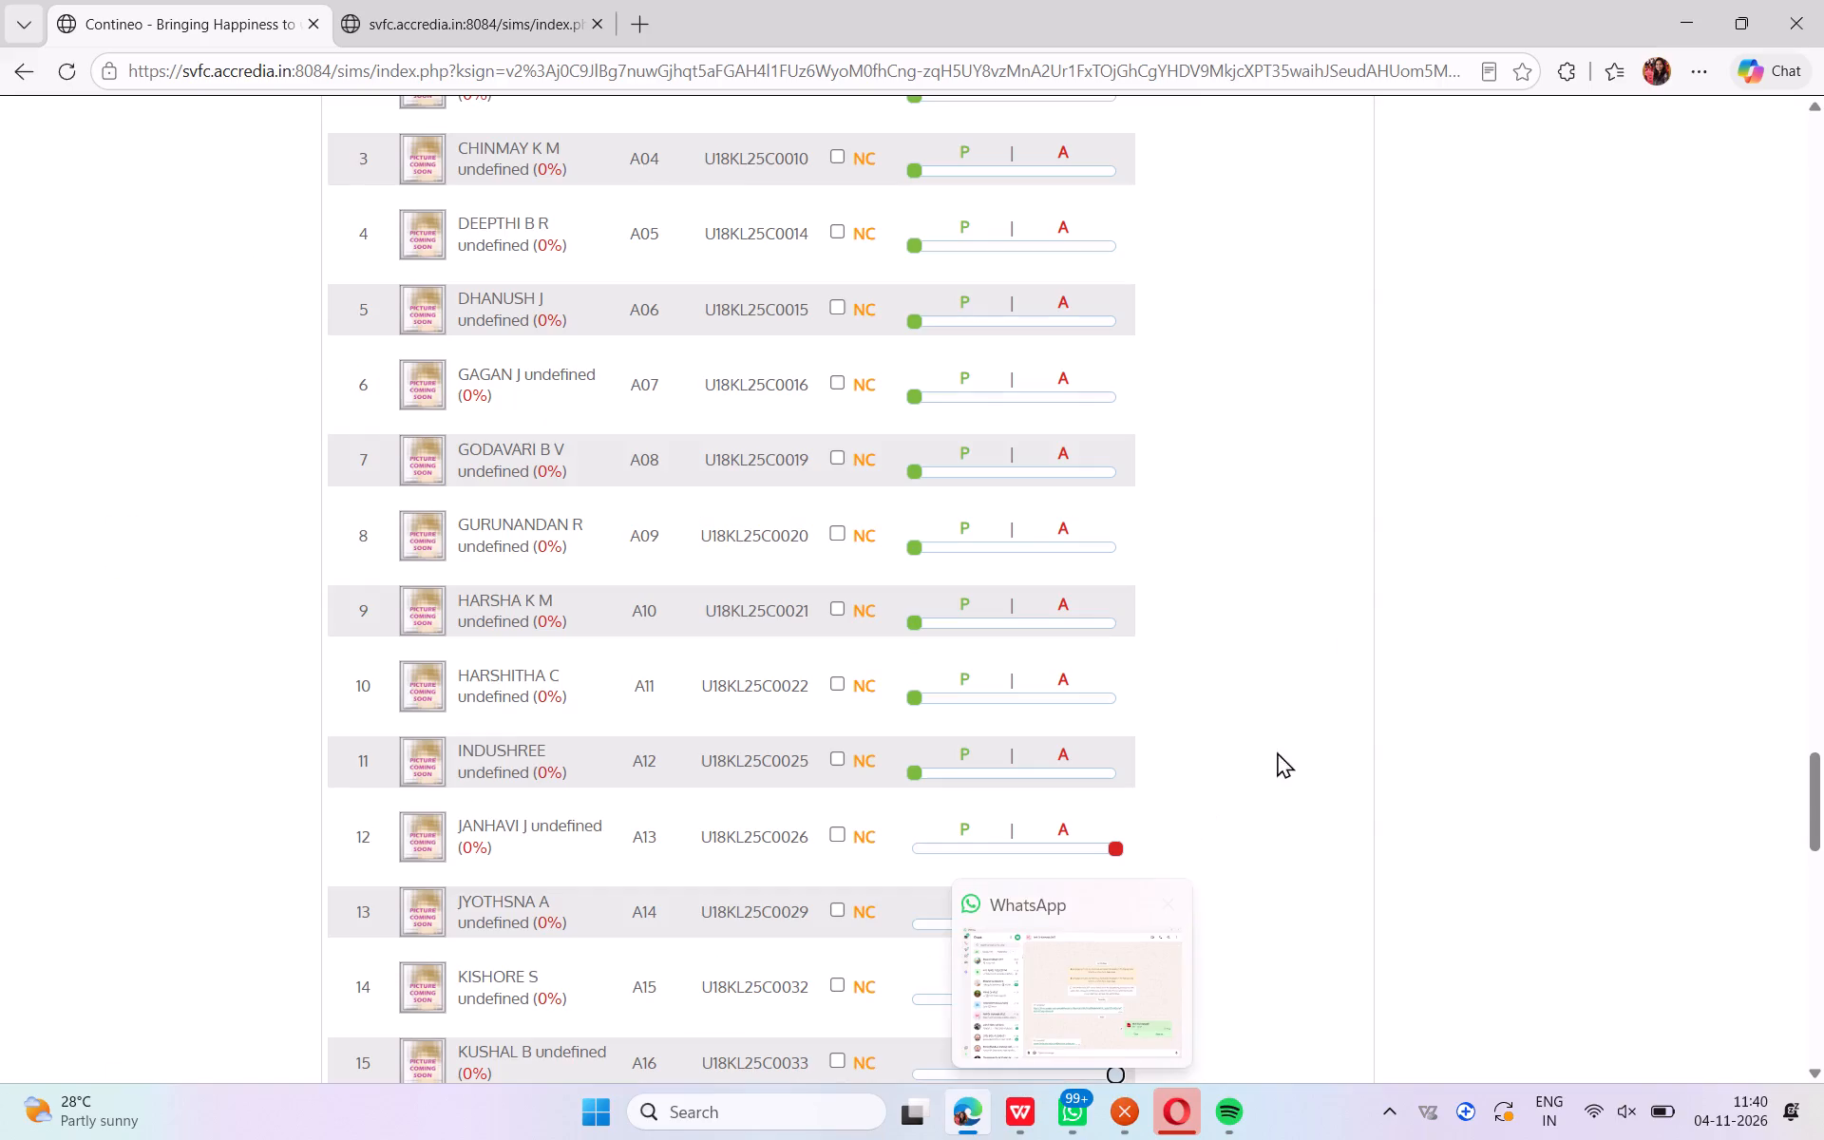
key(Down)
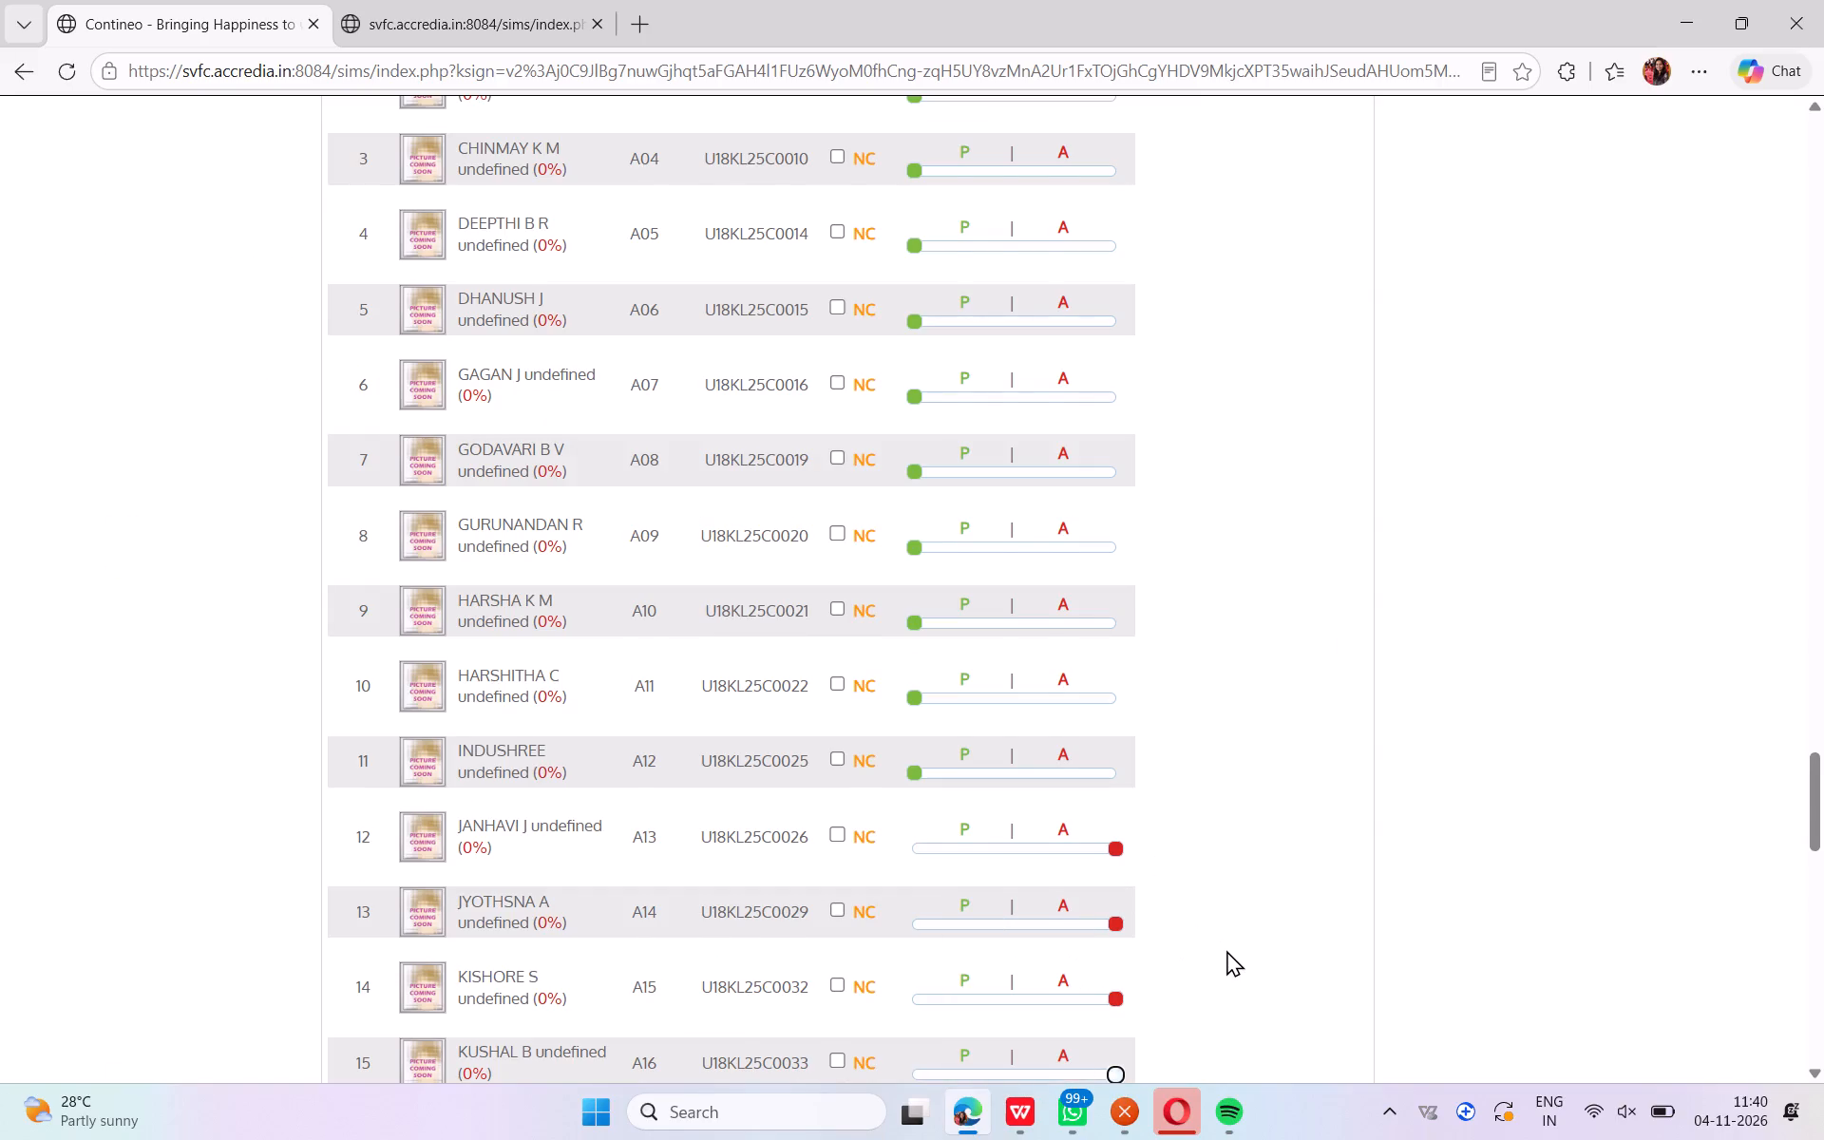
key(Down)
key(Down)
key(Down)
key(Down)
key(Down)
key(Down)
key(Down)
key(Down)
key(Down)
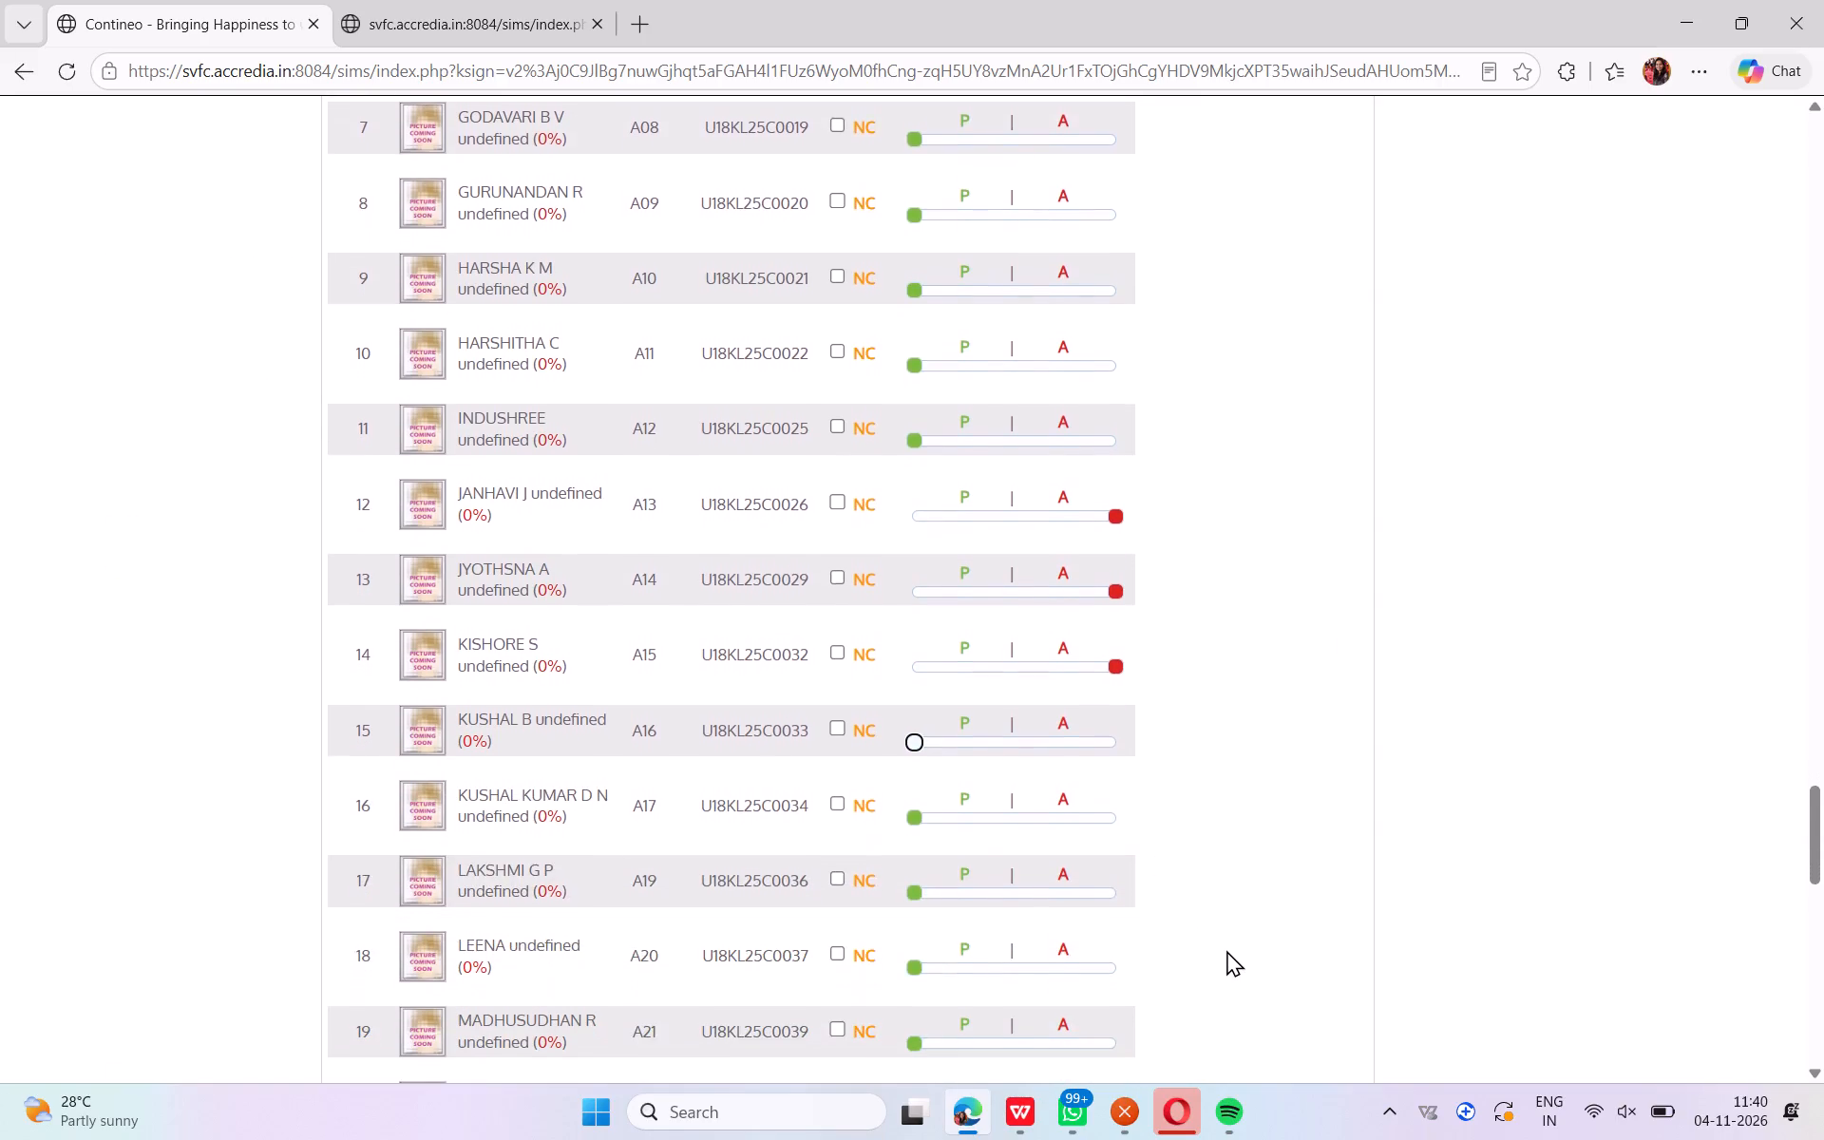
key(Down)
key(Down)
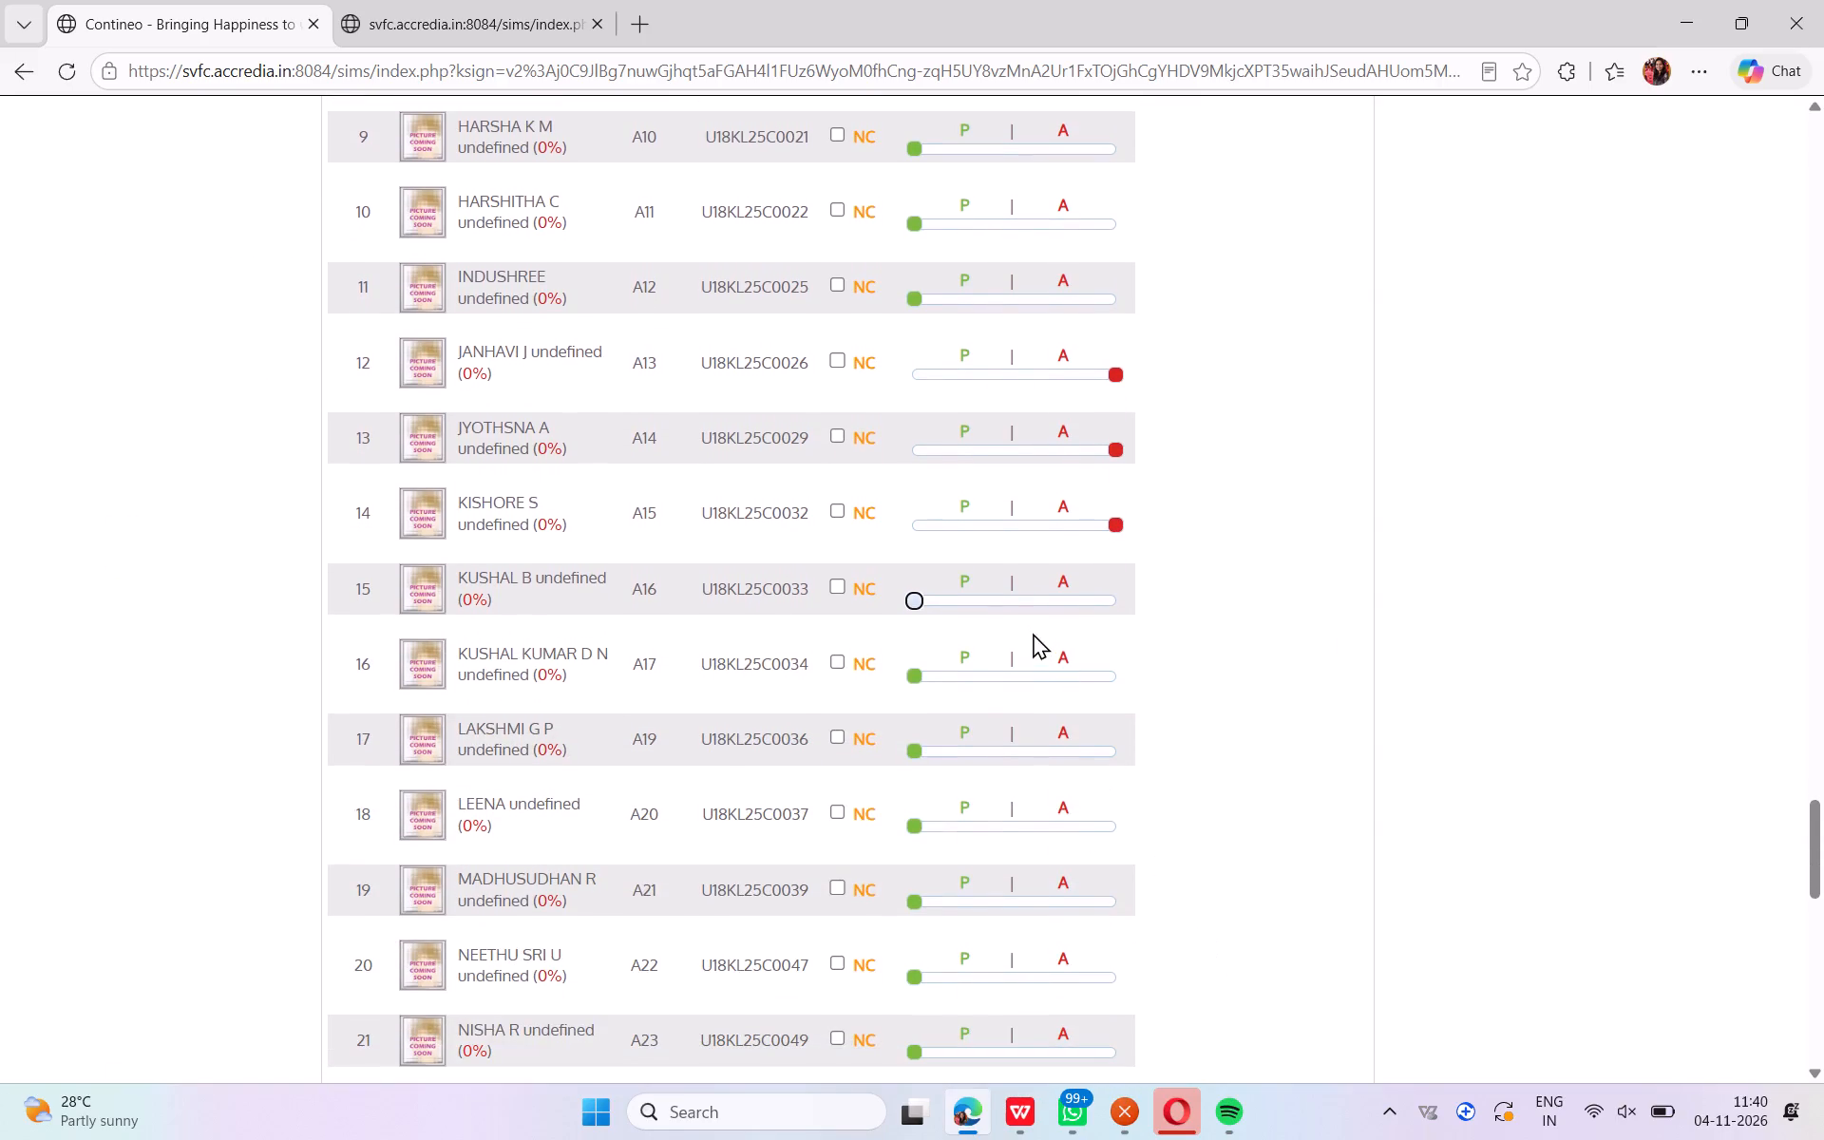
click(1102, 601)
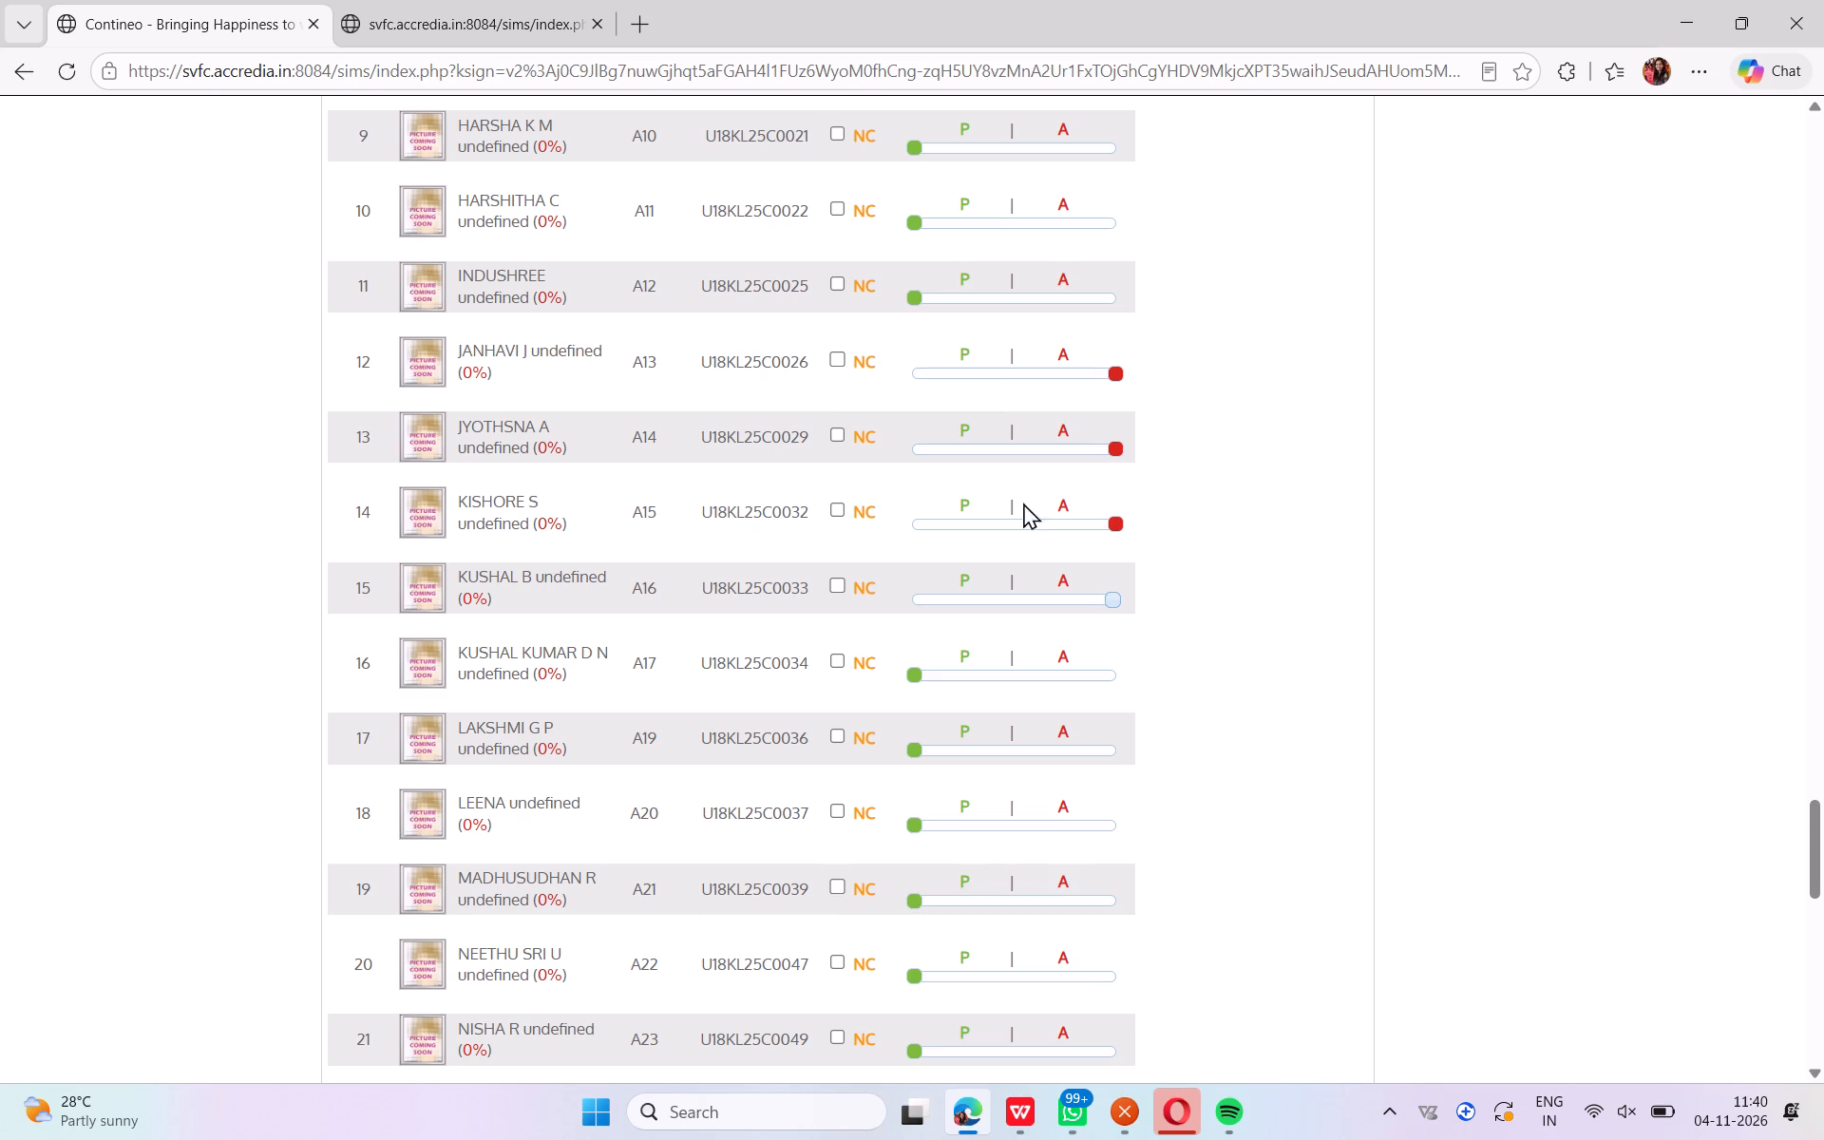
key(Up)
key(Up)
key(Up)
key(Up)
key(Up)
key(Up)
key(Up)
key(Up)
key(Up)
key(Up)
key(Up)
key(Up)
key(Up)
key(Up)
key(Up)
key(Up)
key(Up)
key(Up)
key(Up)
key(Up)
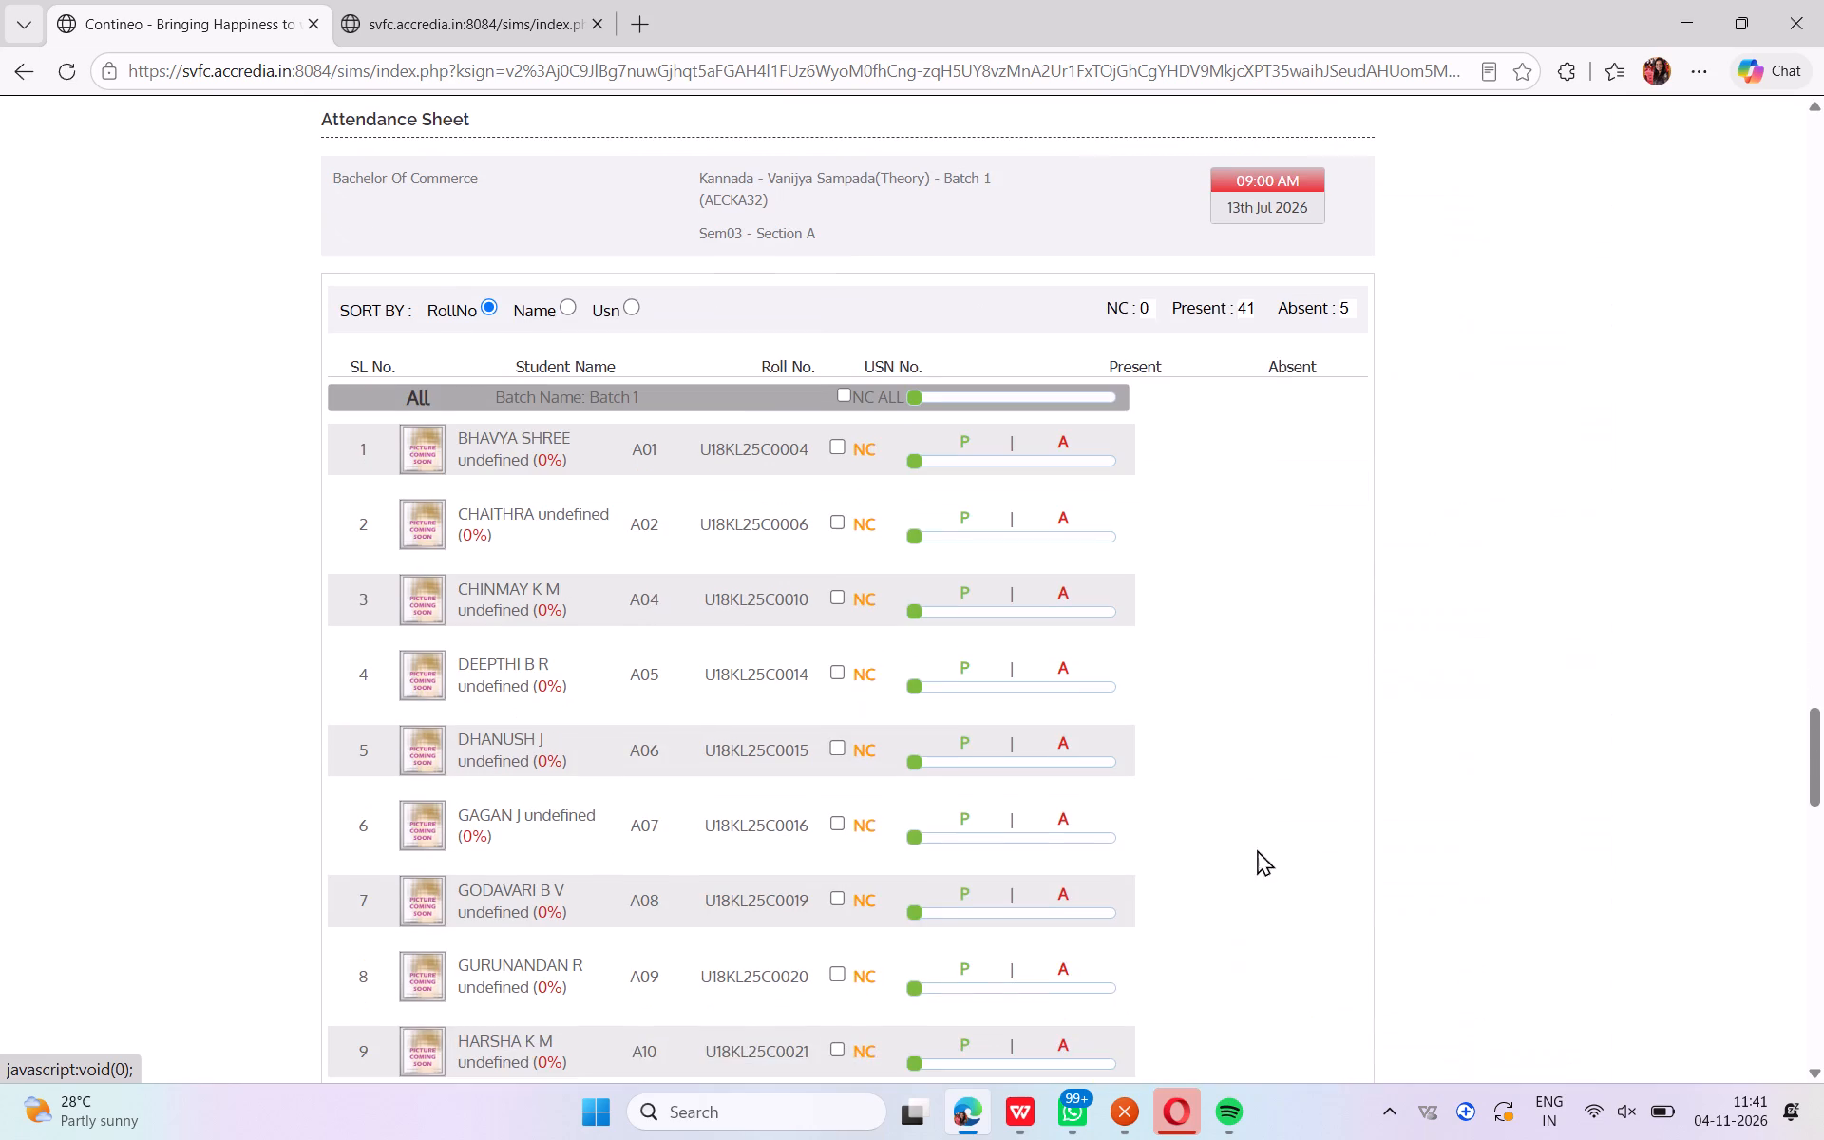
drag(1257, 849, 1273, 924)
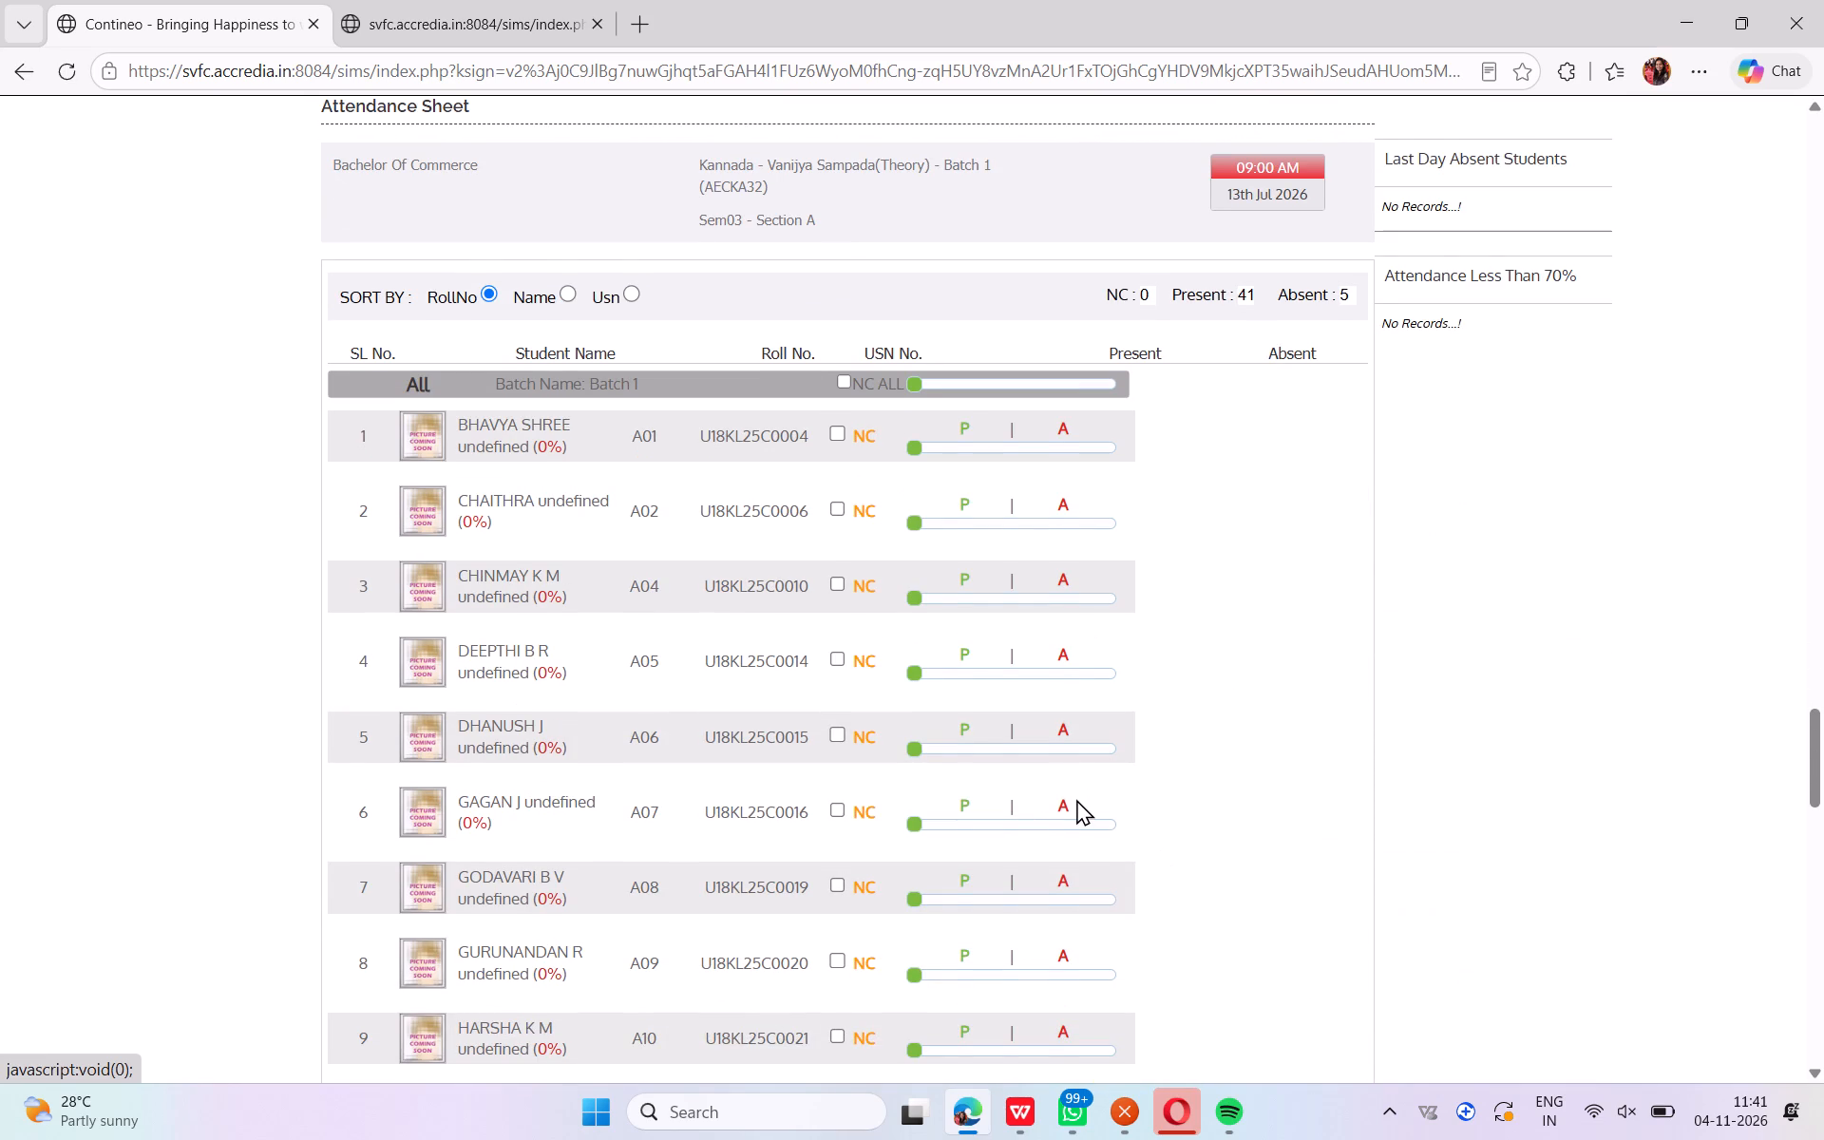
Mark the students with roll numbers A13, A14, A15, A16 and A17 absent in the 13th Jul 2026 attendance sheet.
key(Down)
key(Down)
key(Down)
key(Down)
key(Down)
key(Down)
key(Down)
key(Down)
key(Down)
key(Down)
key(Down)
key(Down)
key(Down)
key(Down)
key(Down)
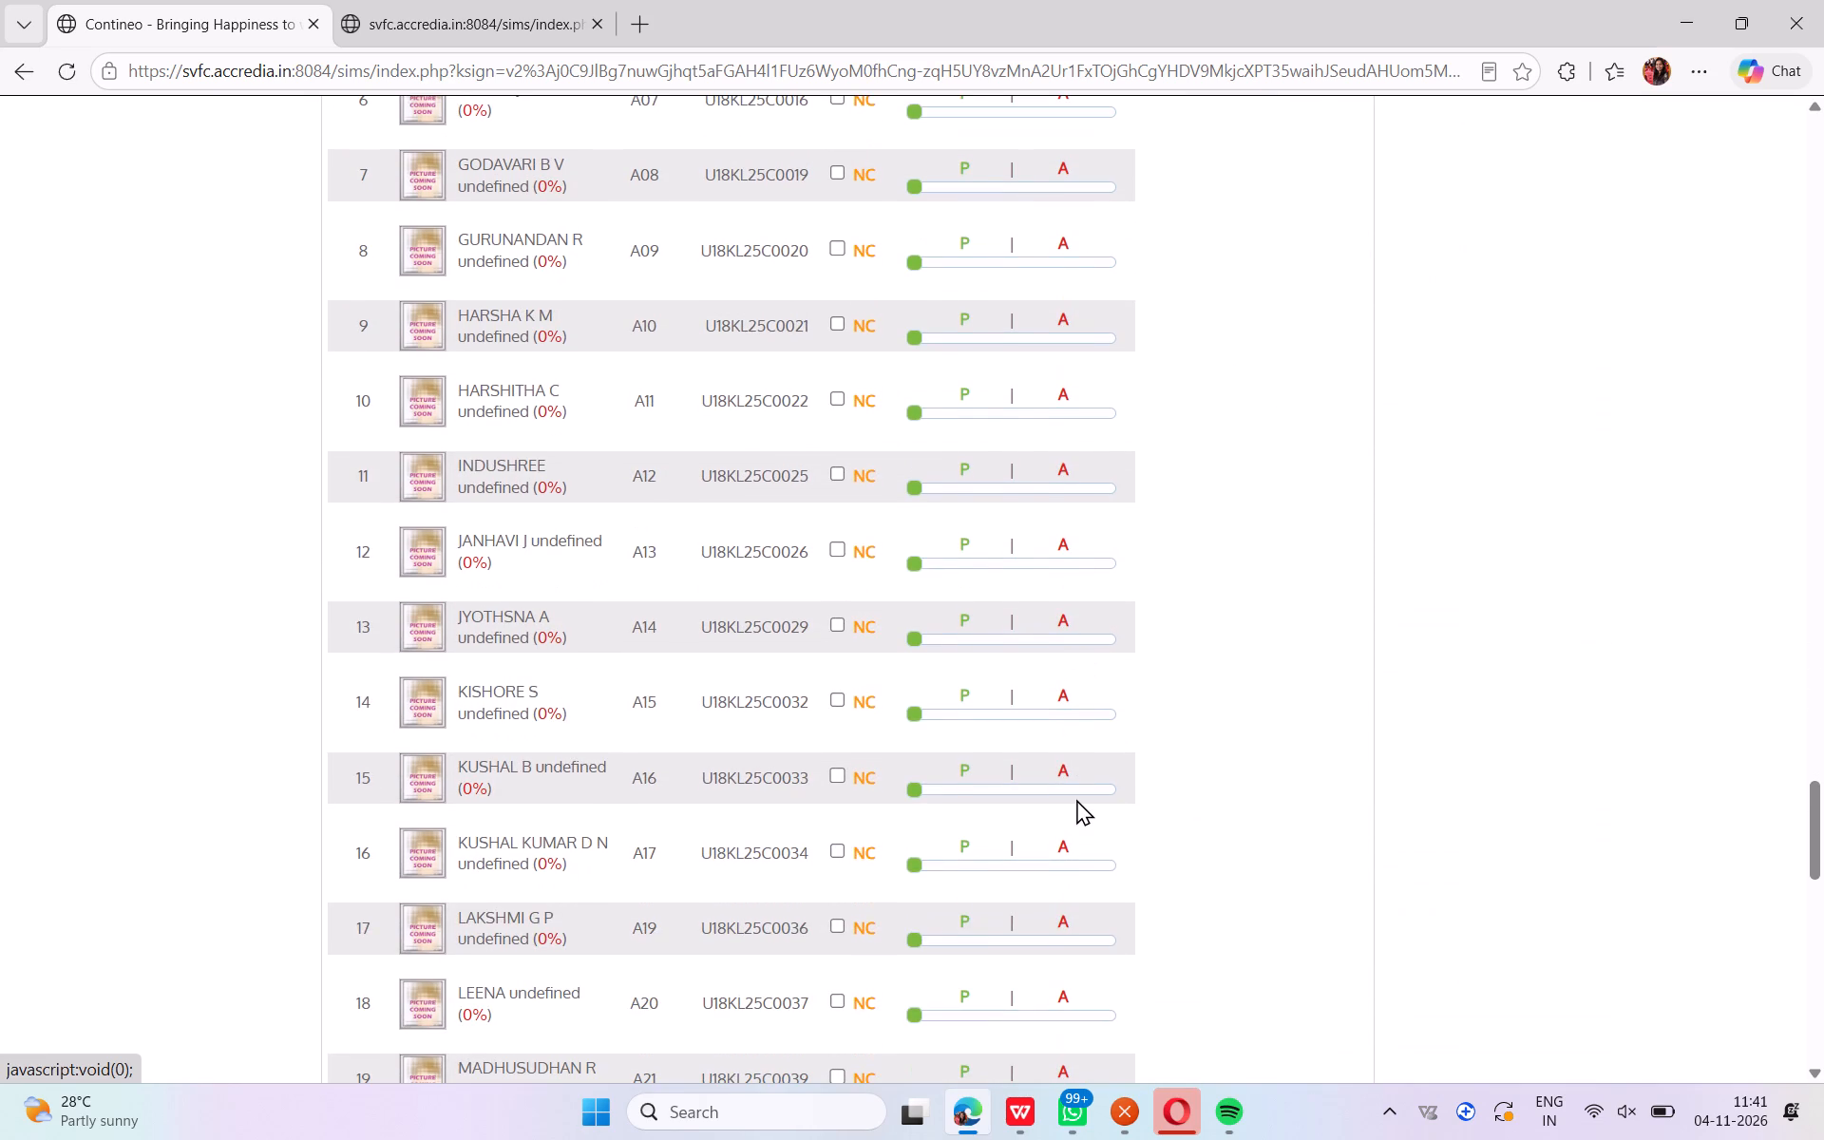
click(1092, 560)
click(1108, 634)
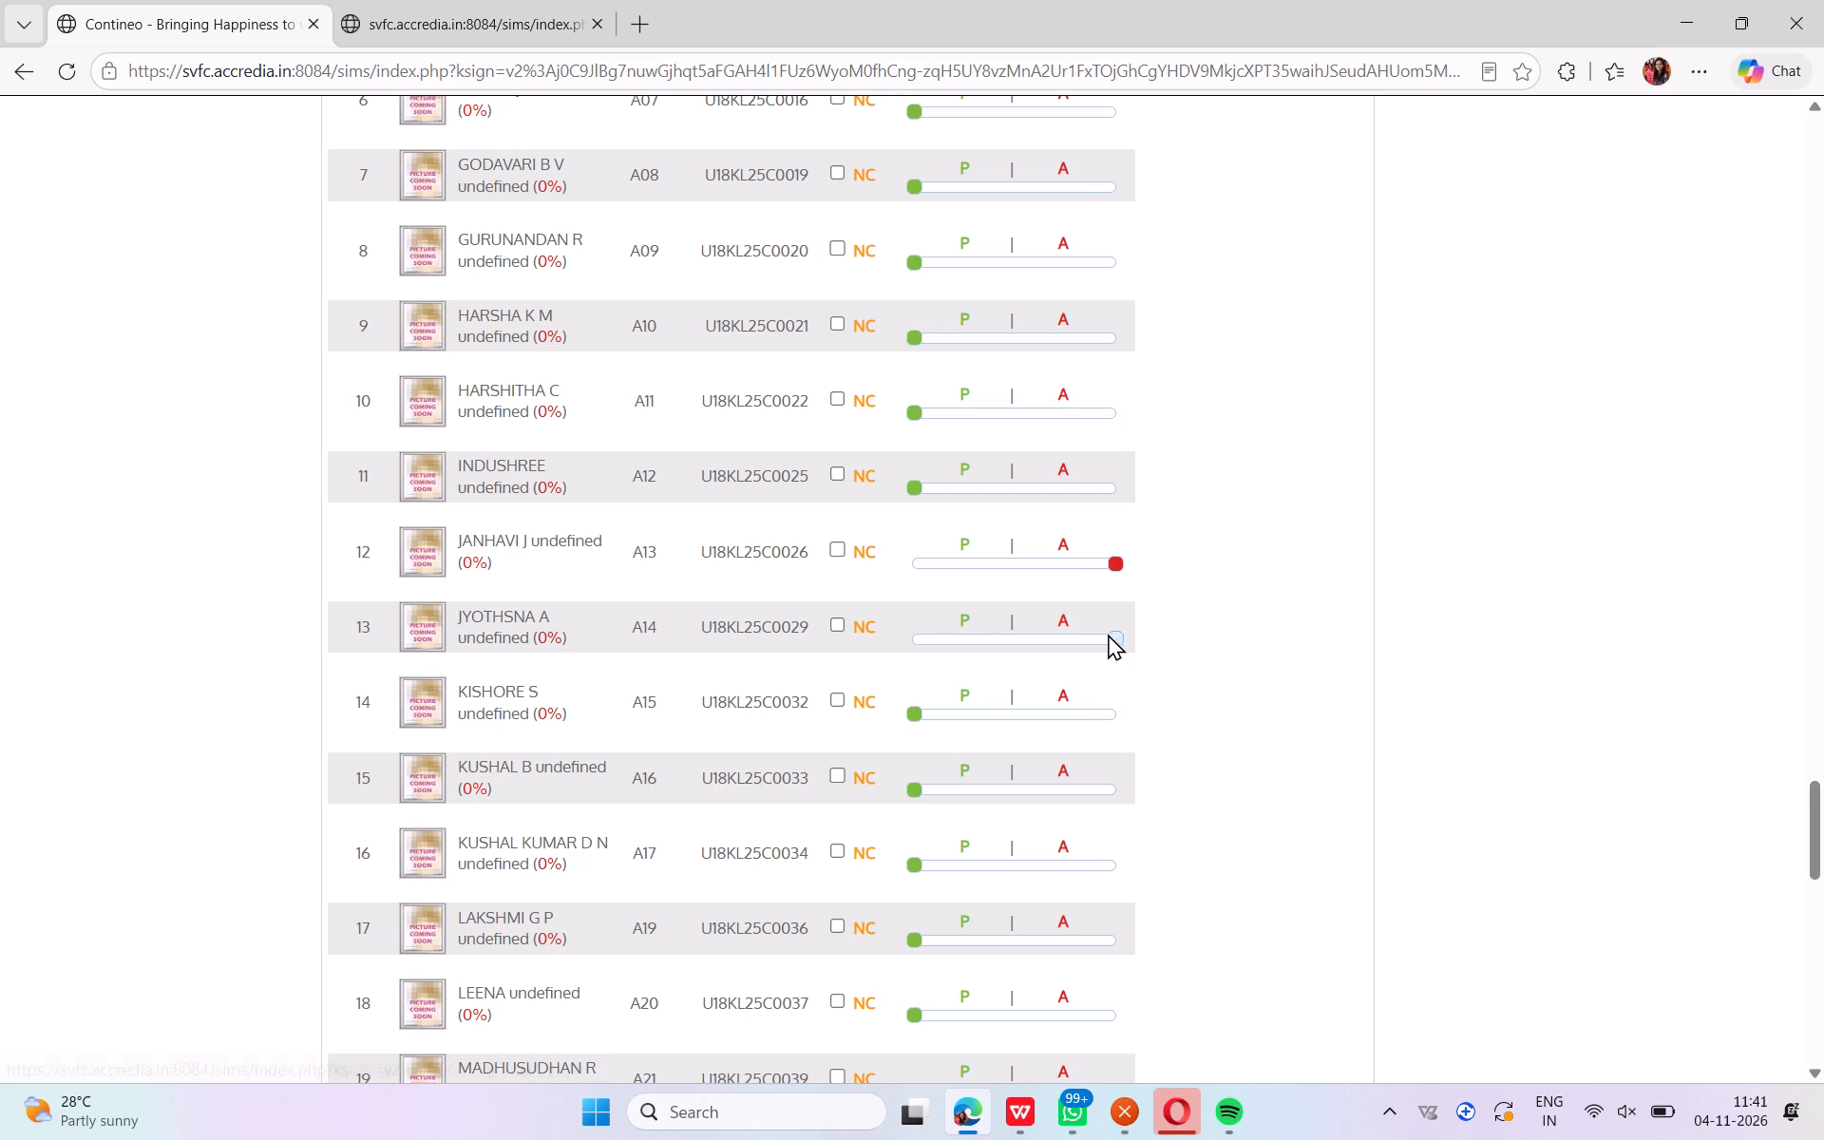
click(1108, 709)
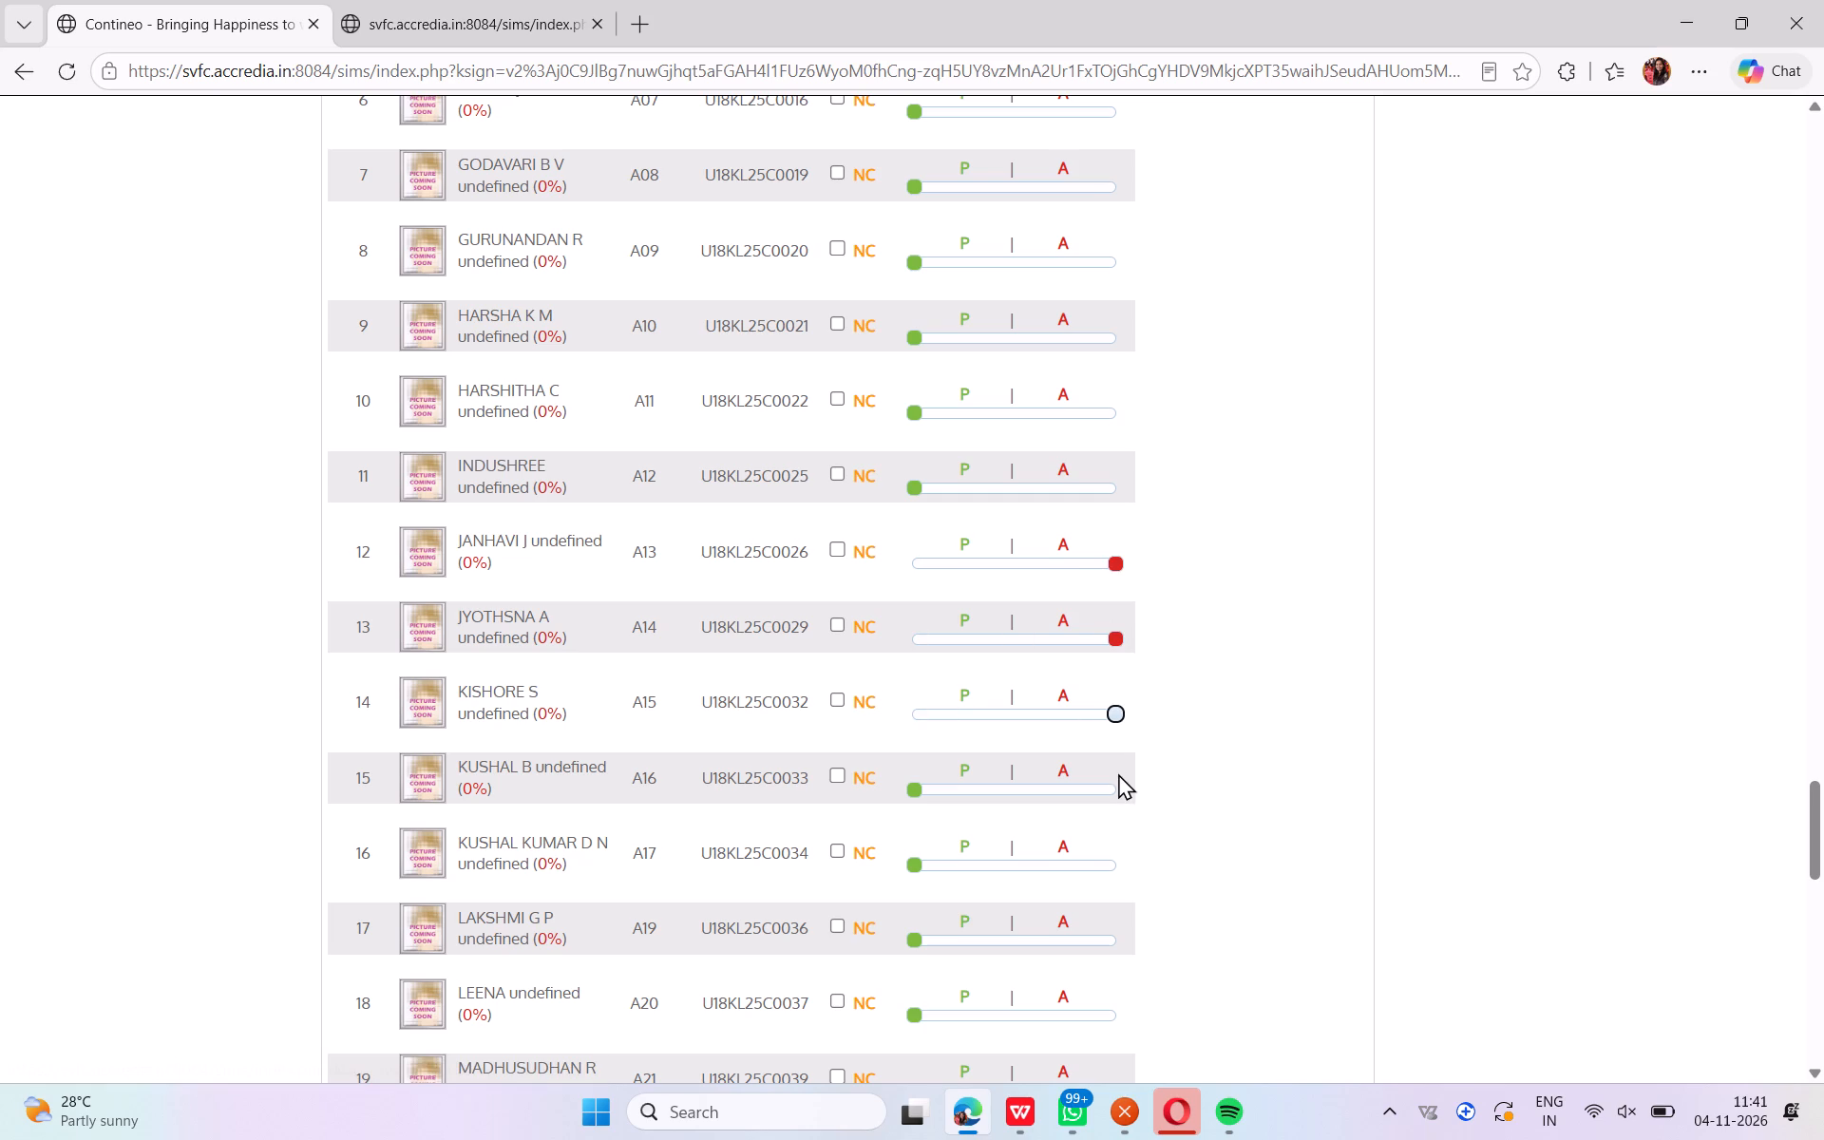
click(1102, 781)
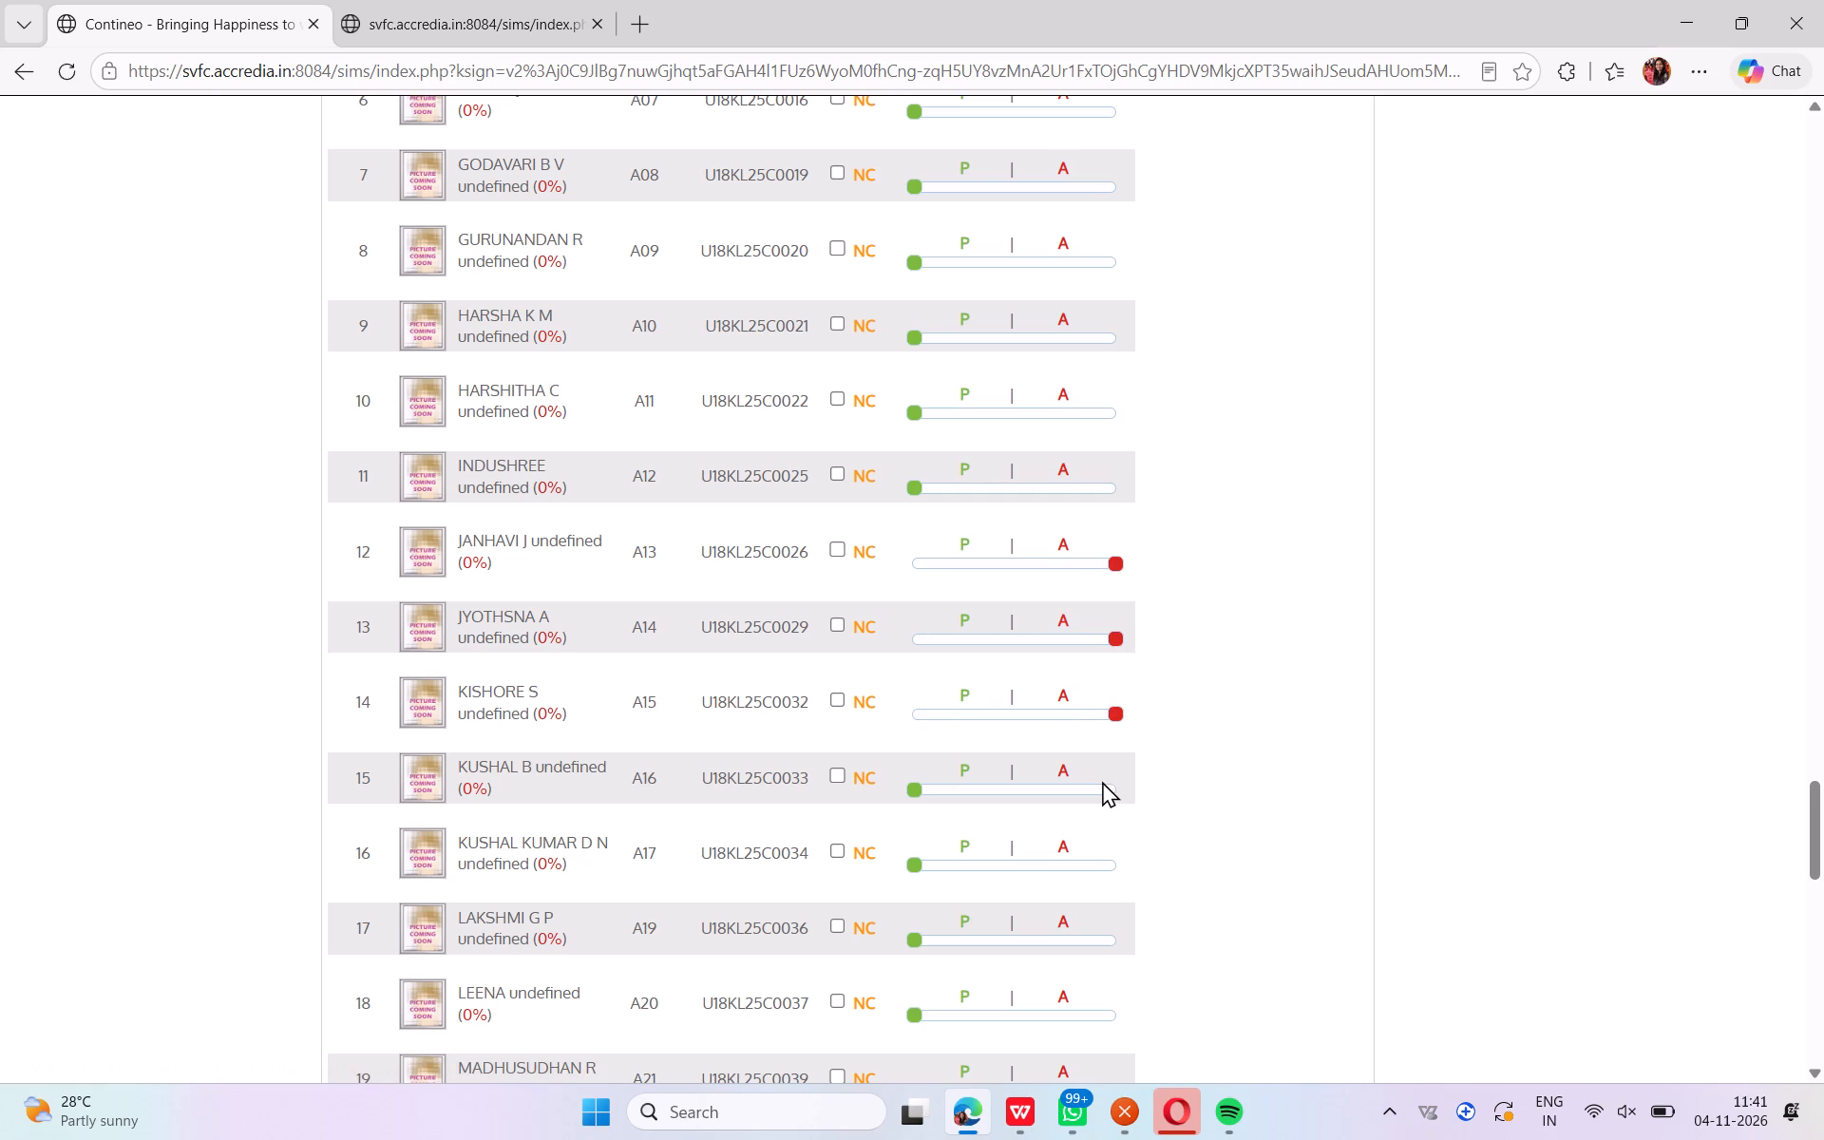
click(1102, 781)
click(1107, 791)
click(1106, 863)
key(Down)
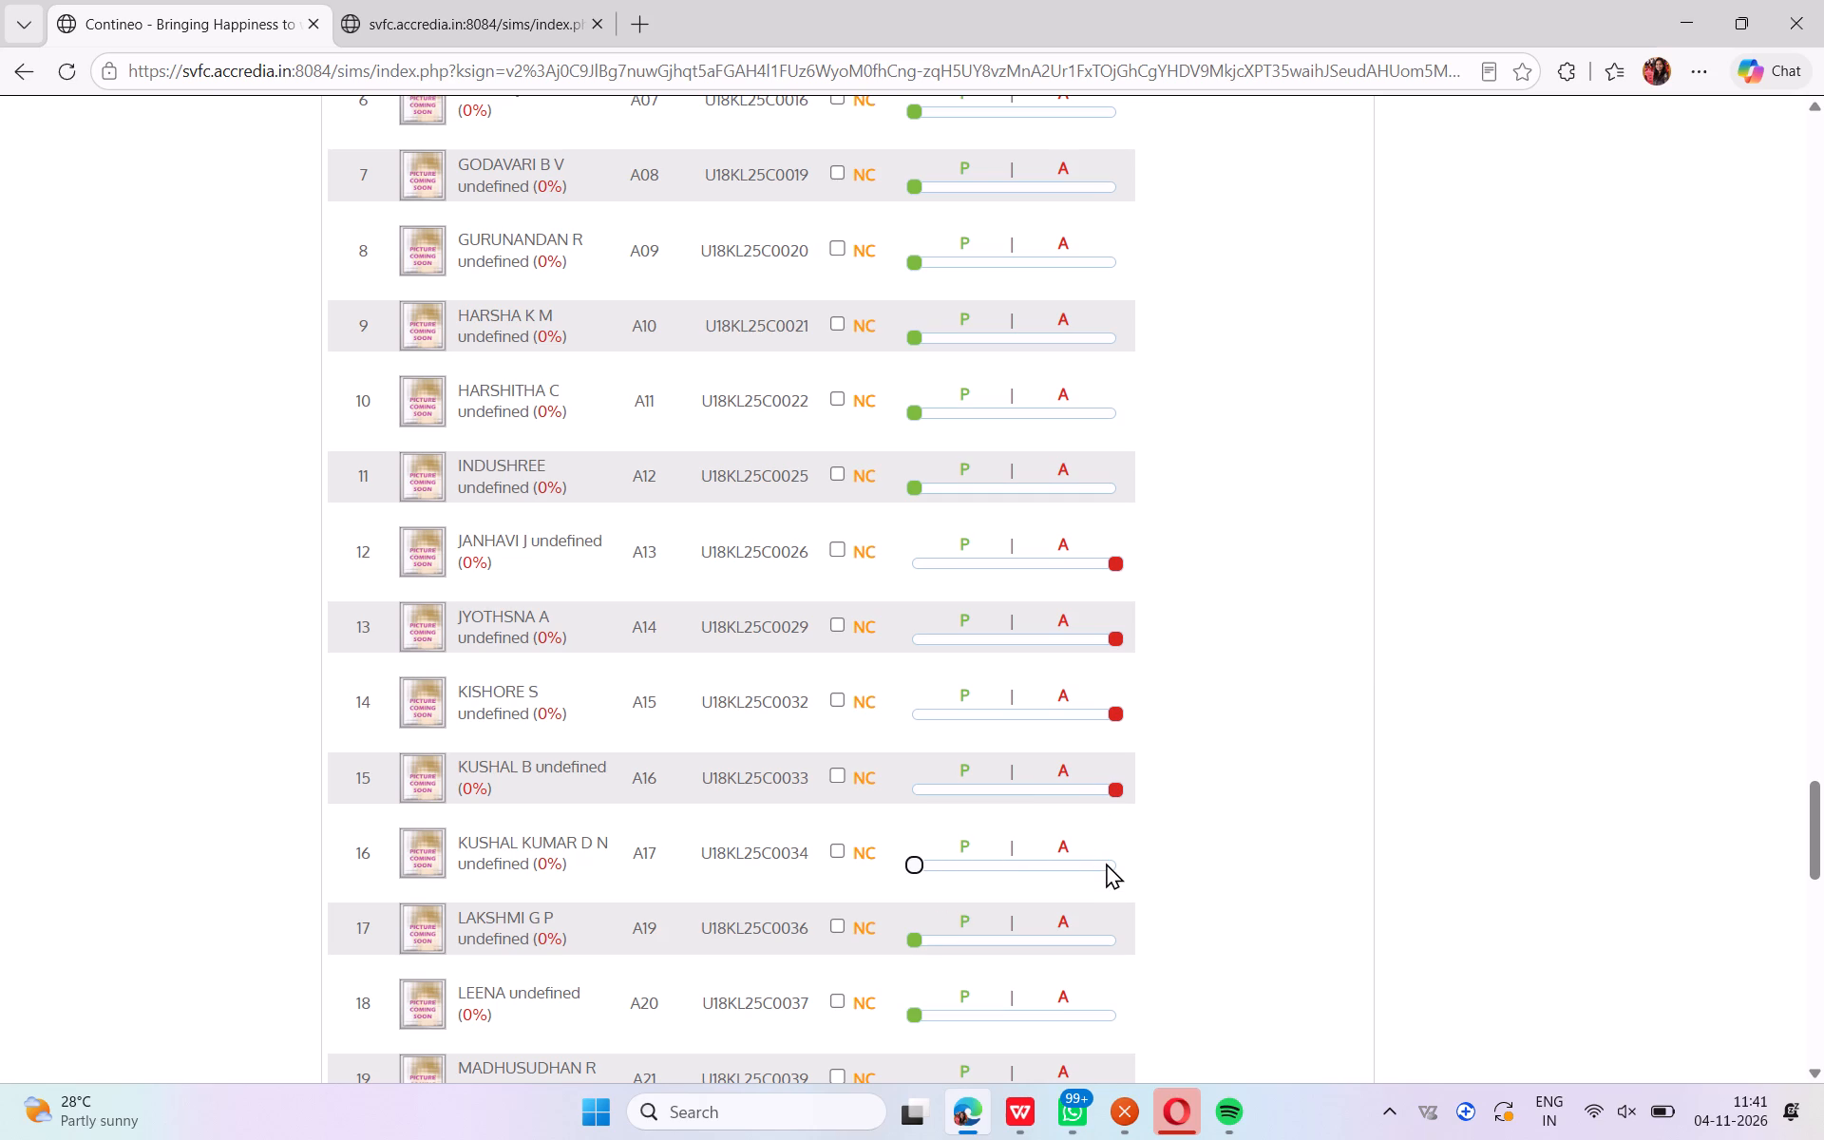
click(1106, 863)
key(Down)
key(Down)
key(Down)
key(Down)
key(Down)
key(Down)
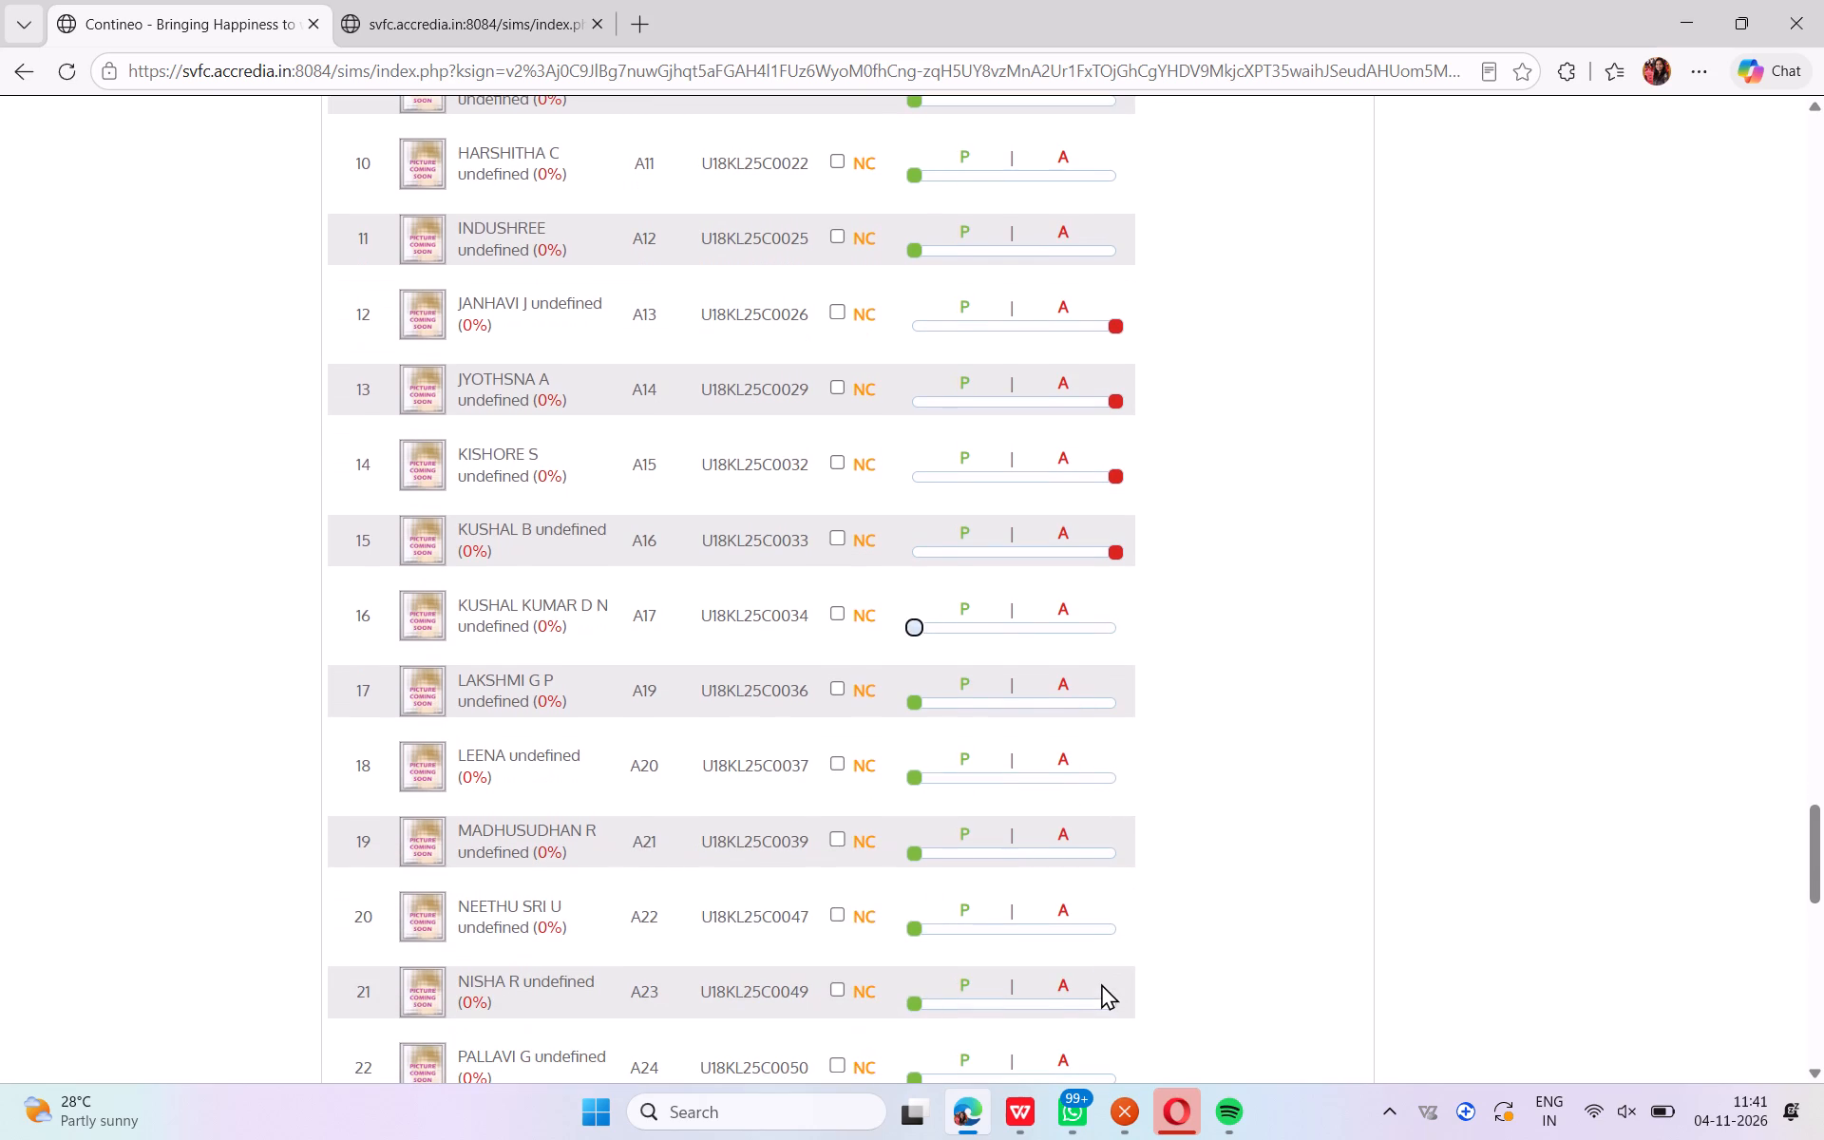
click(1102, 619)
click(1102, 619)
click(1085, 630)
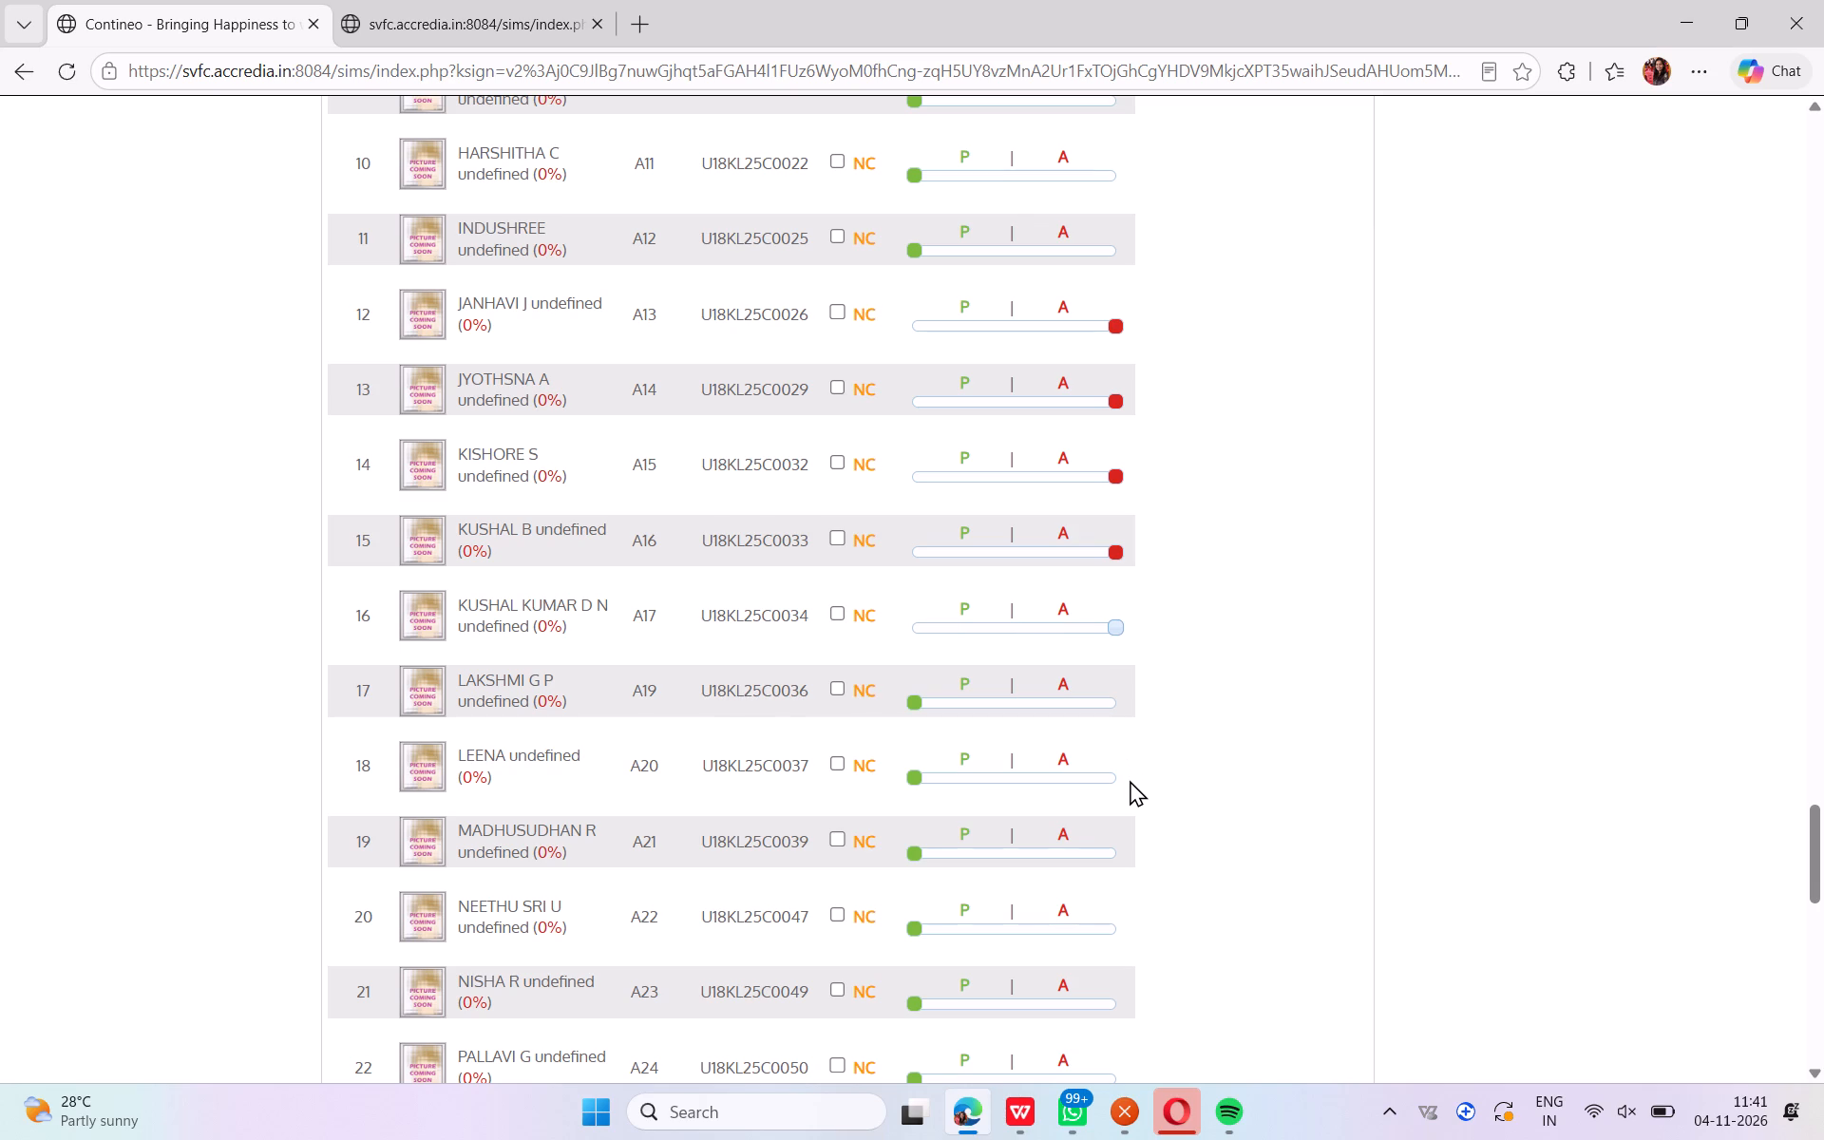
Mark the students with roll numbers A21 and A23 absent in the 13th Jul 2026 sheet.
click(1092, 837)
click(1097, 848)
key(Down)
key(Down)
key(Down)
key(Down)
key(Down)
key(Down)
key(Down)
key(Down)
key(Down)
key(Down)
key(Down)
key(Down)
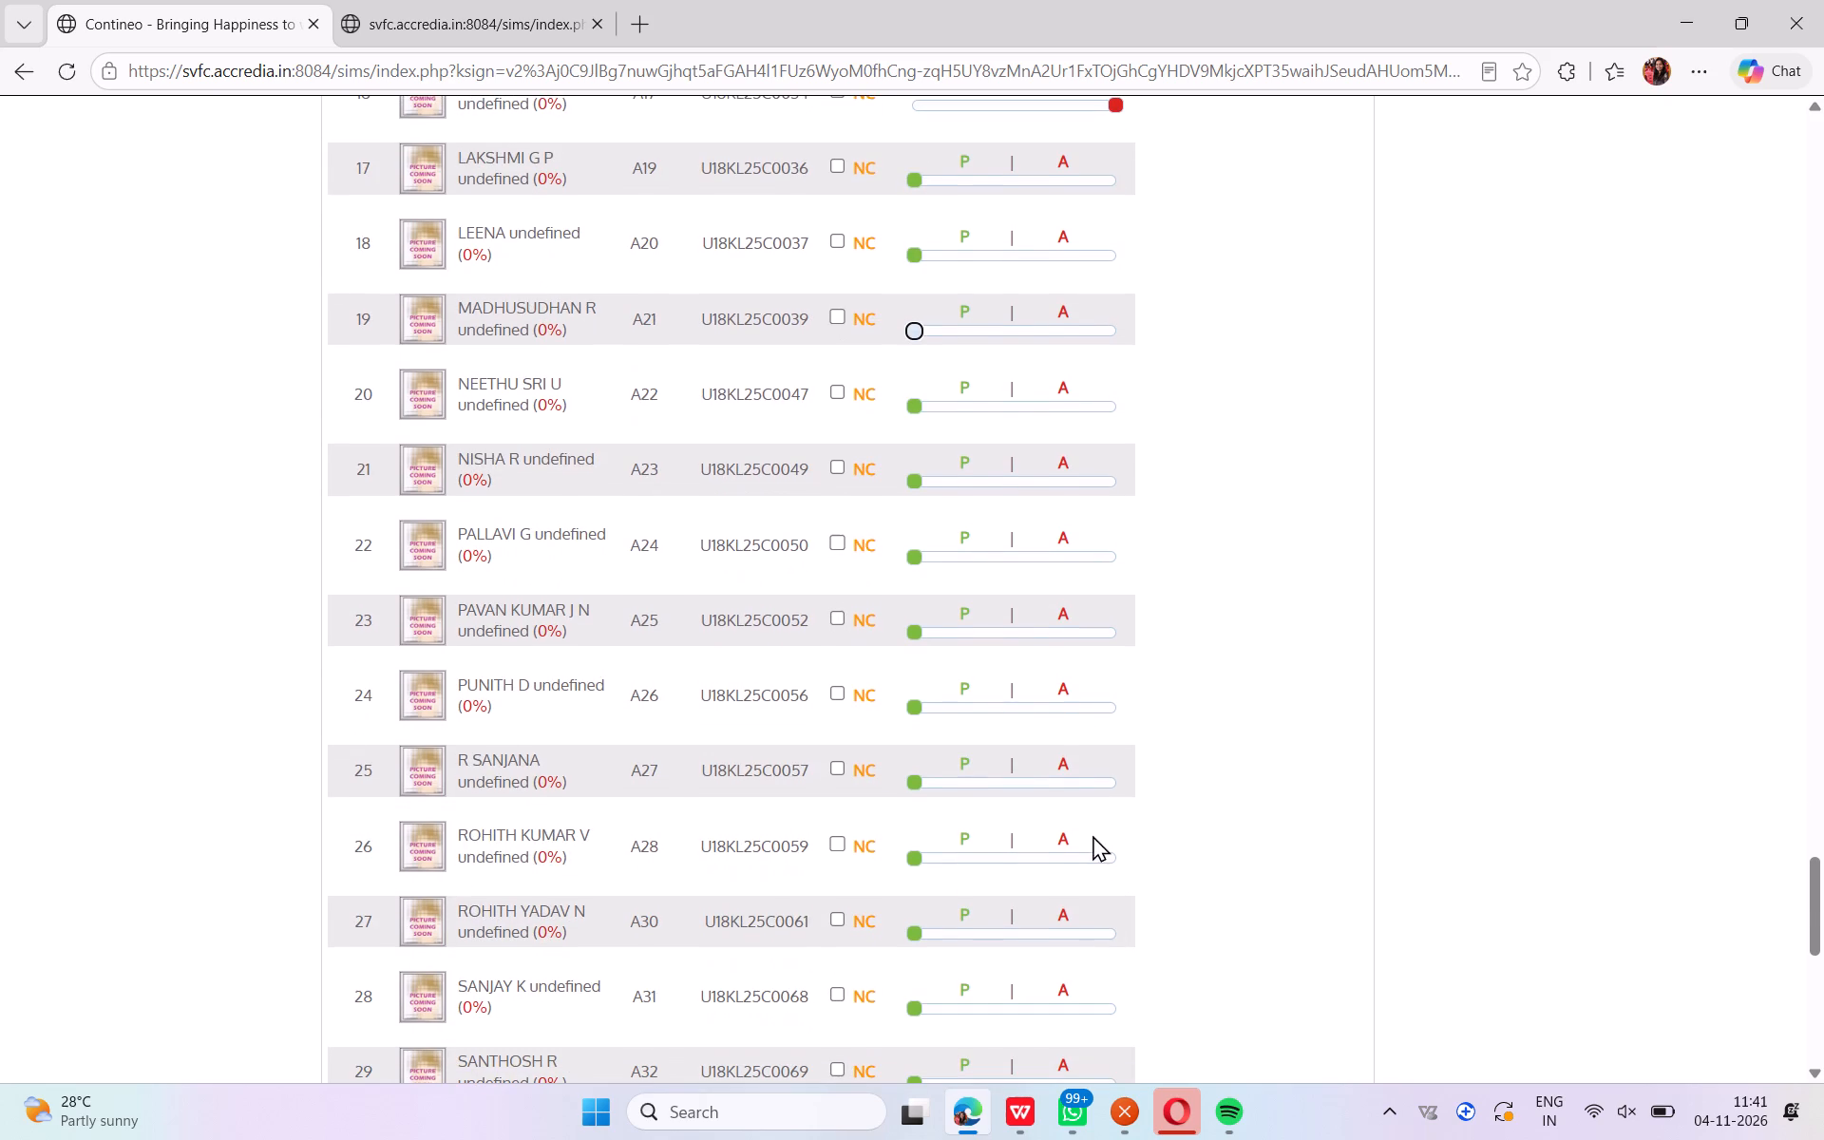
click(1086, 316)
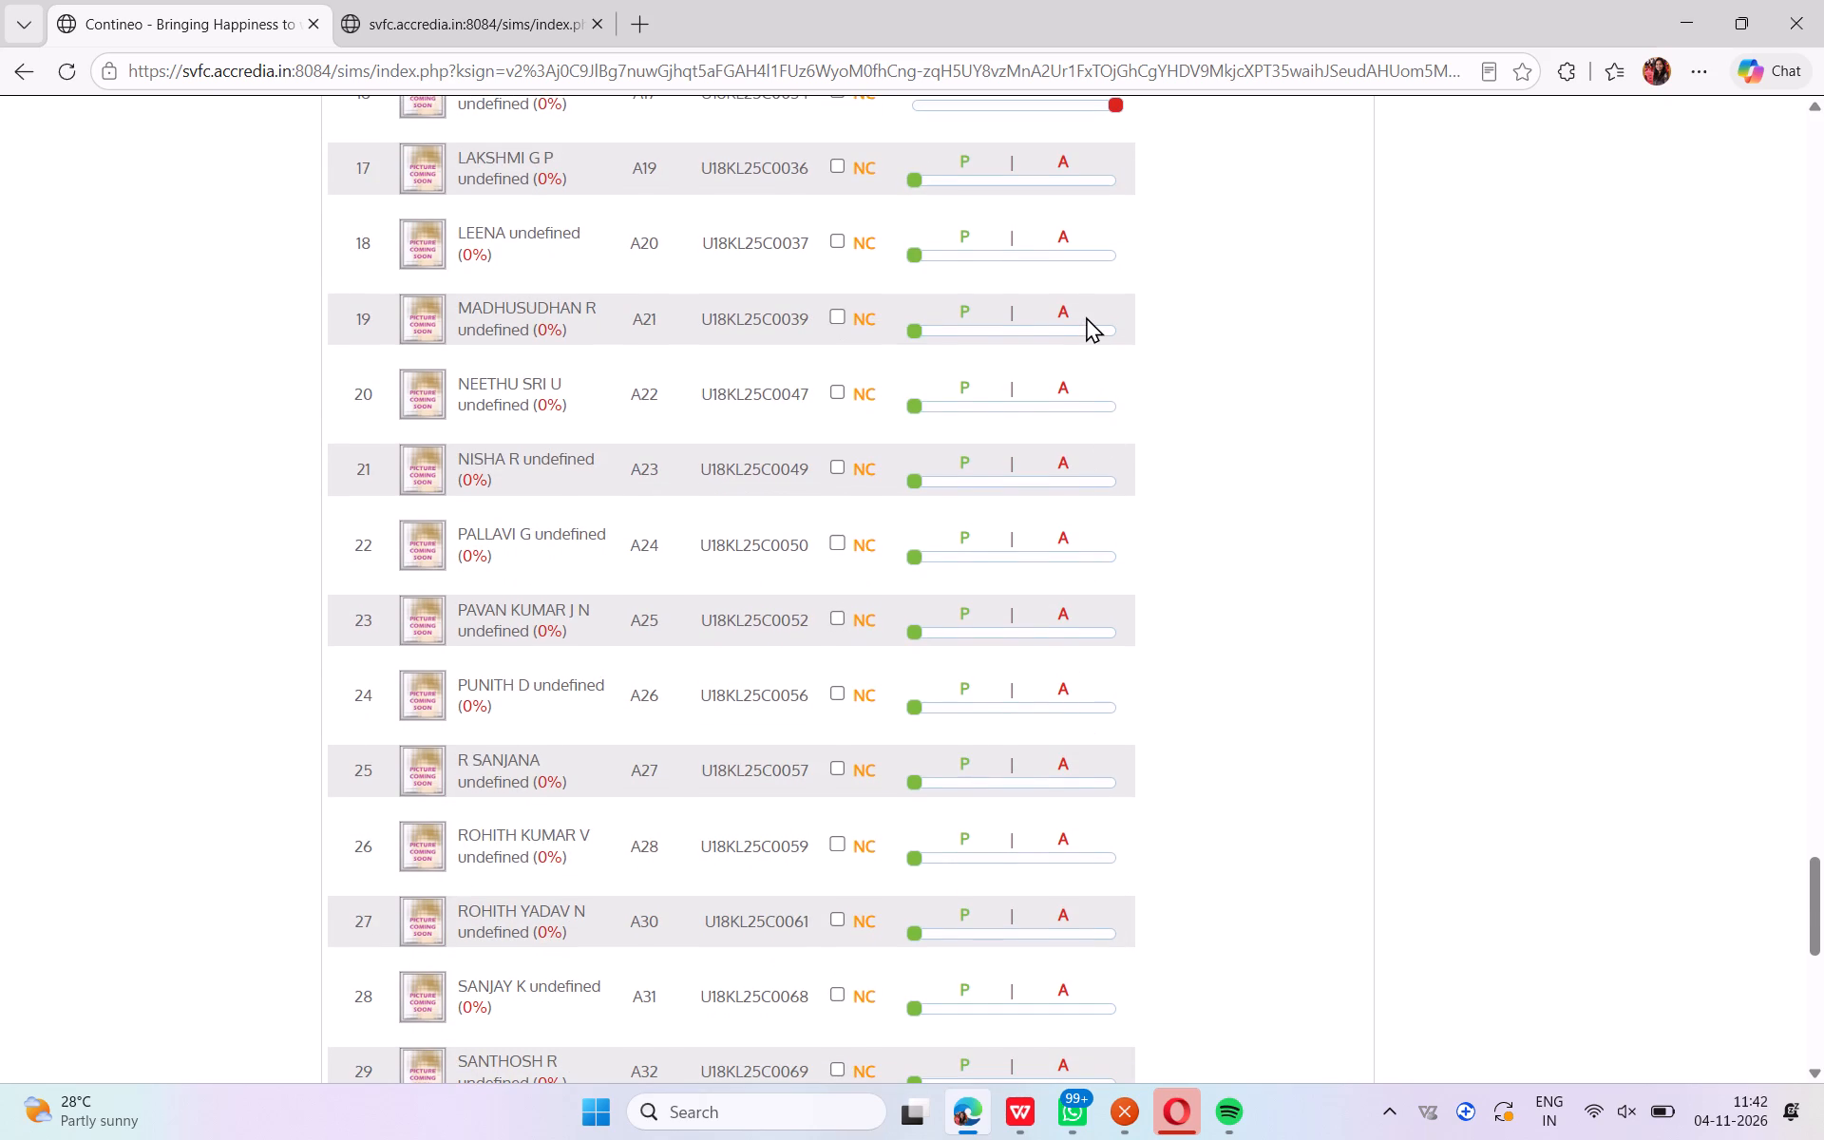
click(1090, 328)
click(1109, 484)
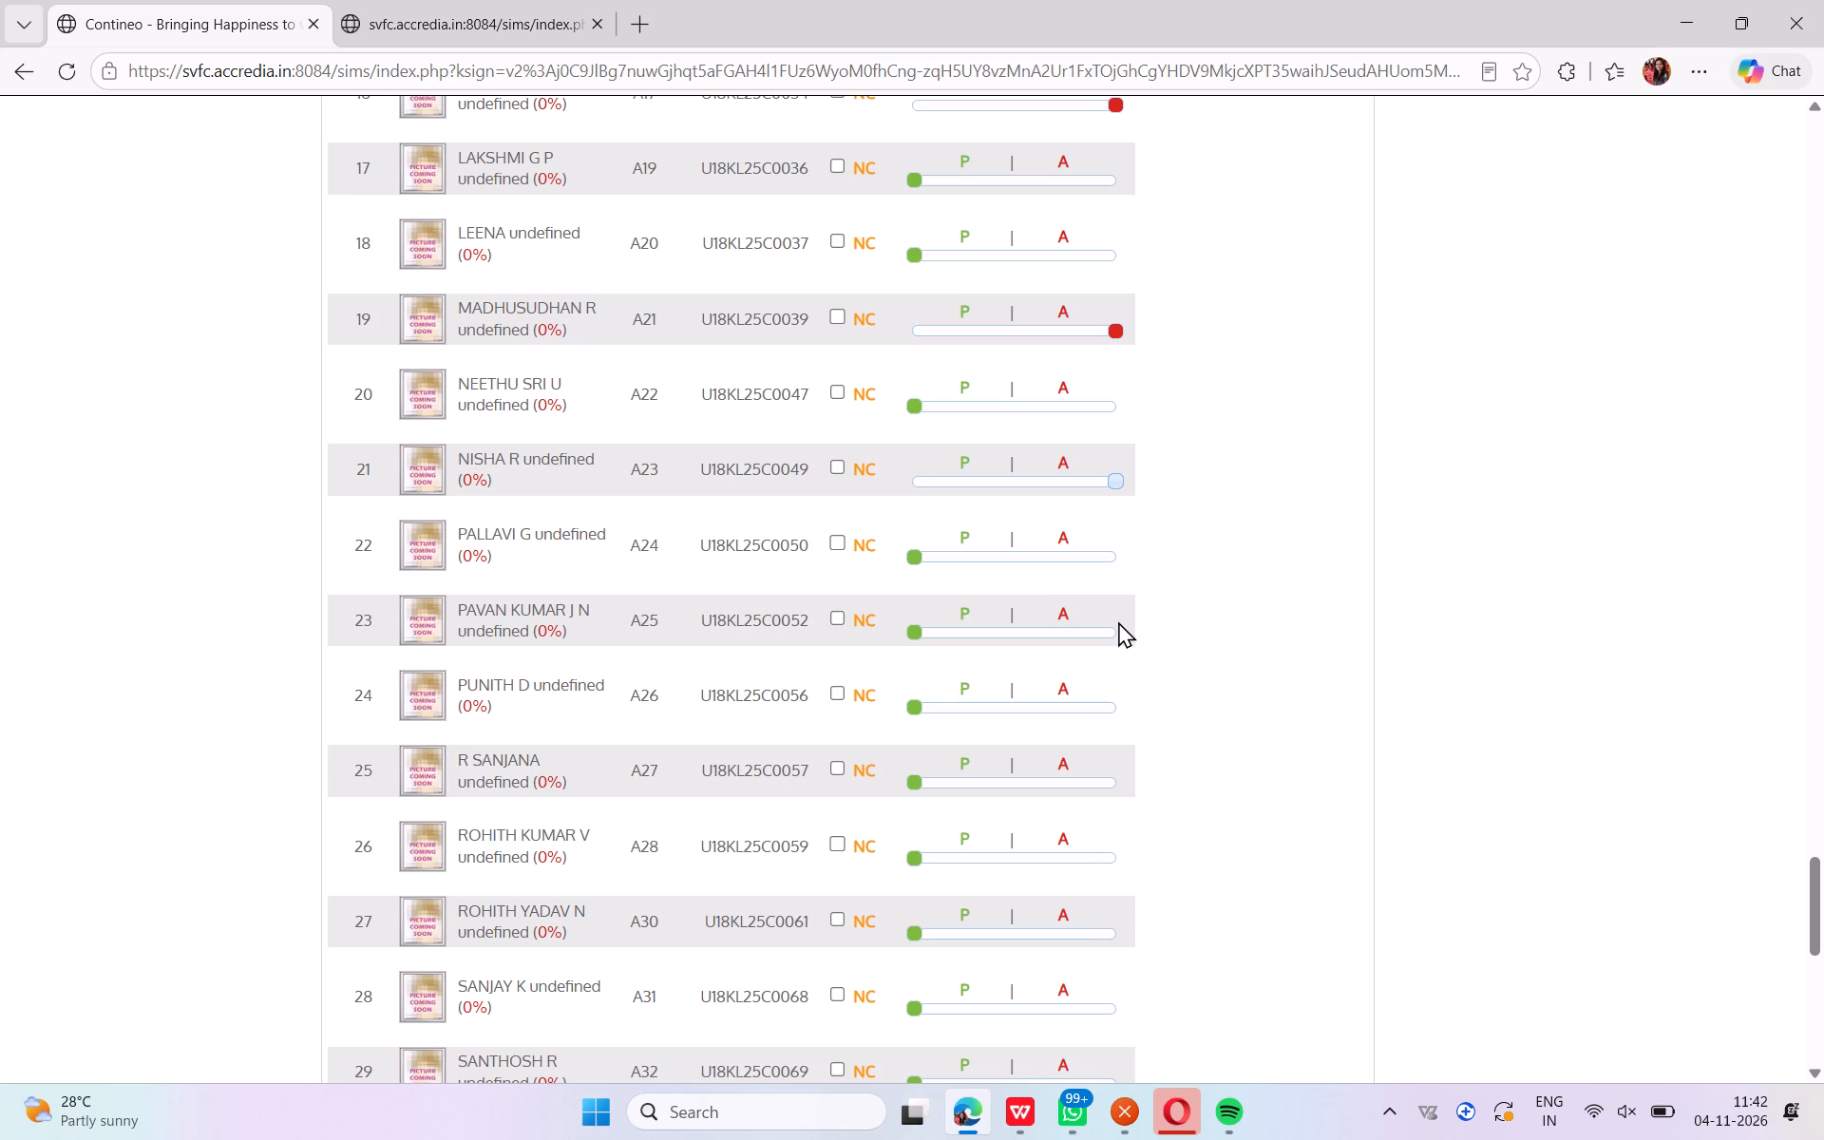
click(1085, 848)
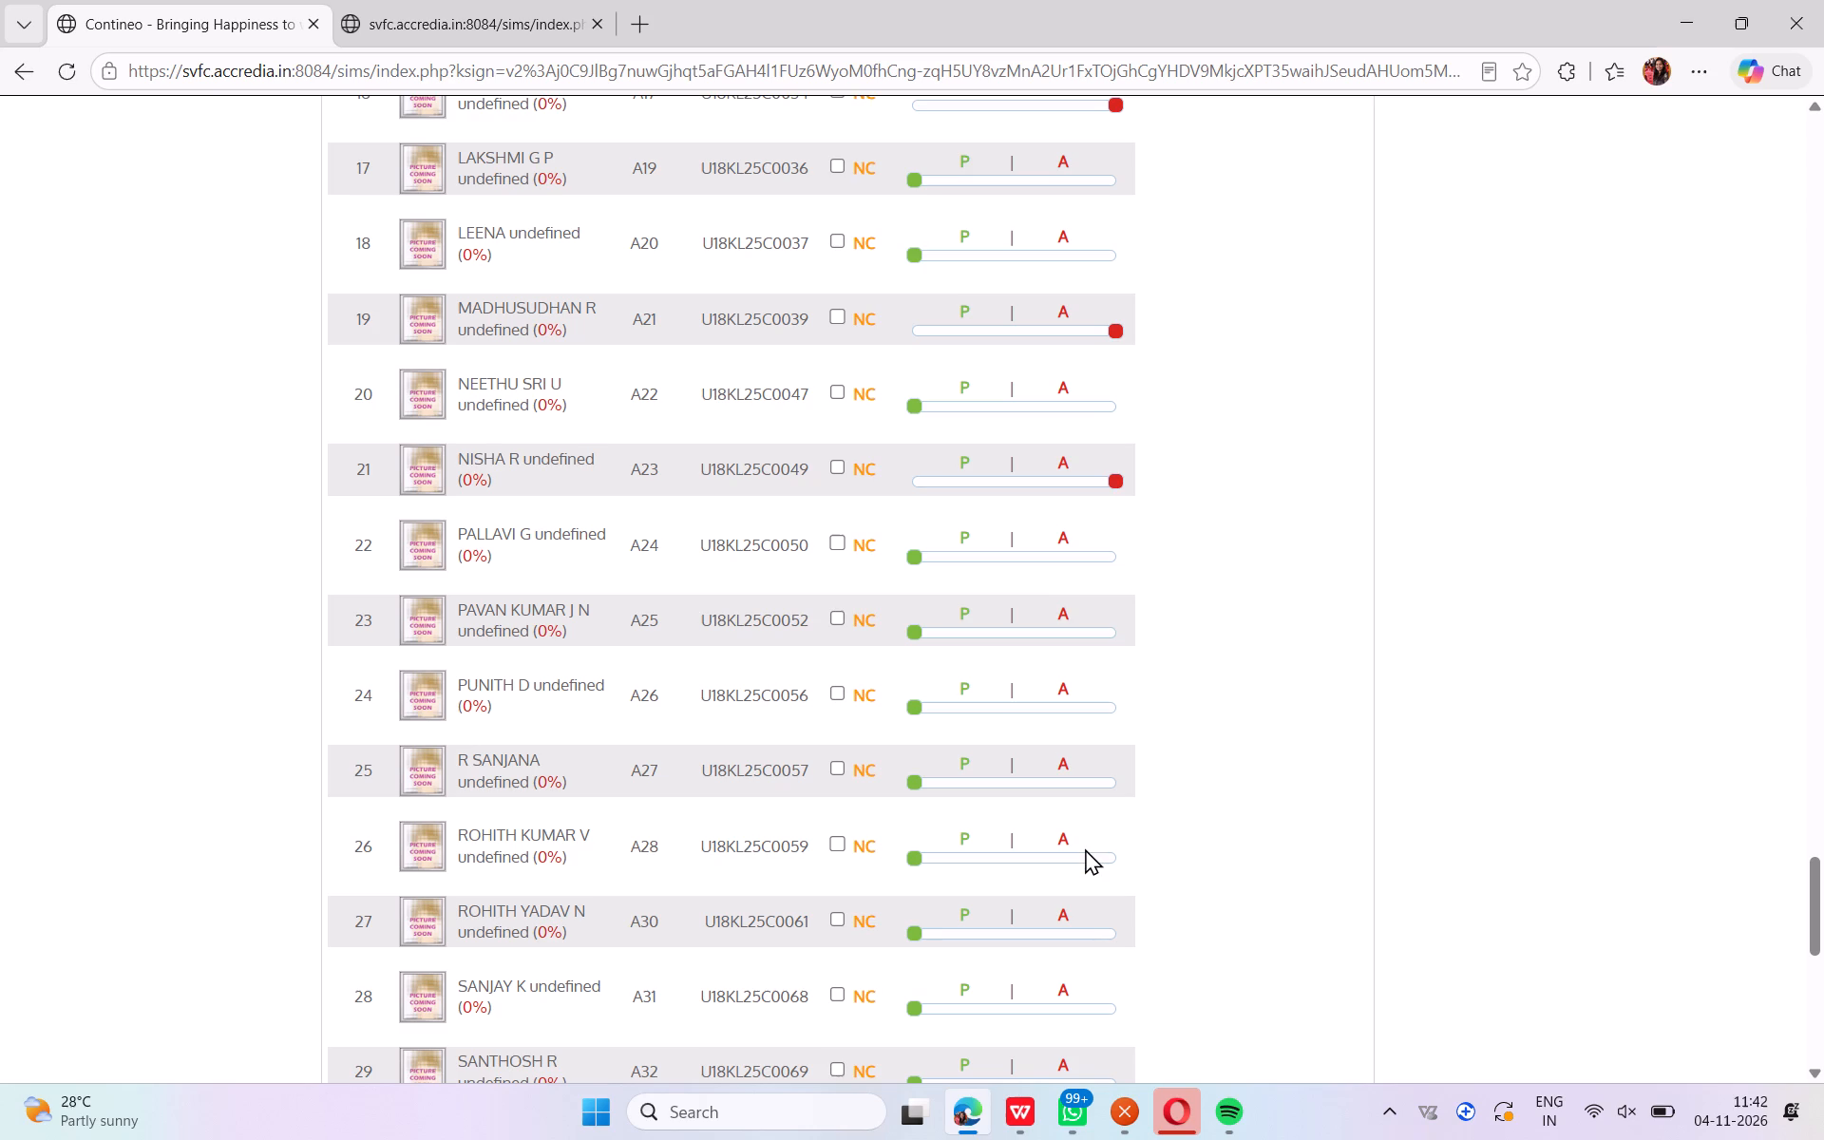
click(1085, 852)
key(Down)
key(Down)
key(Down)
key(Down)
key(Down)
key(Down)
key(Down)
key(Down)
key(Down)
key(Down)
key(Down)
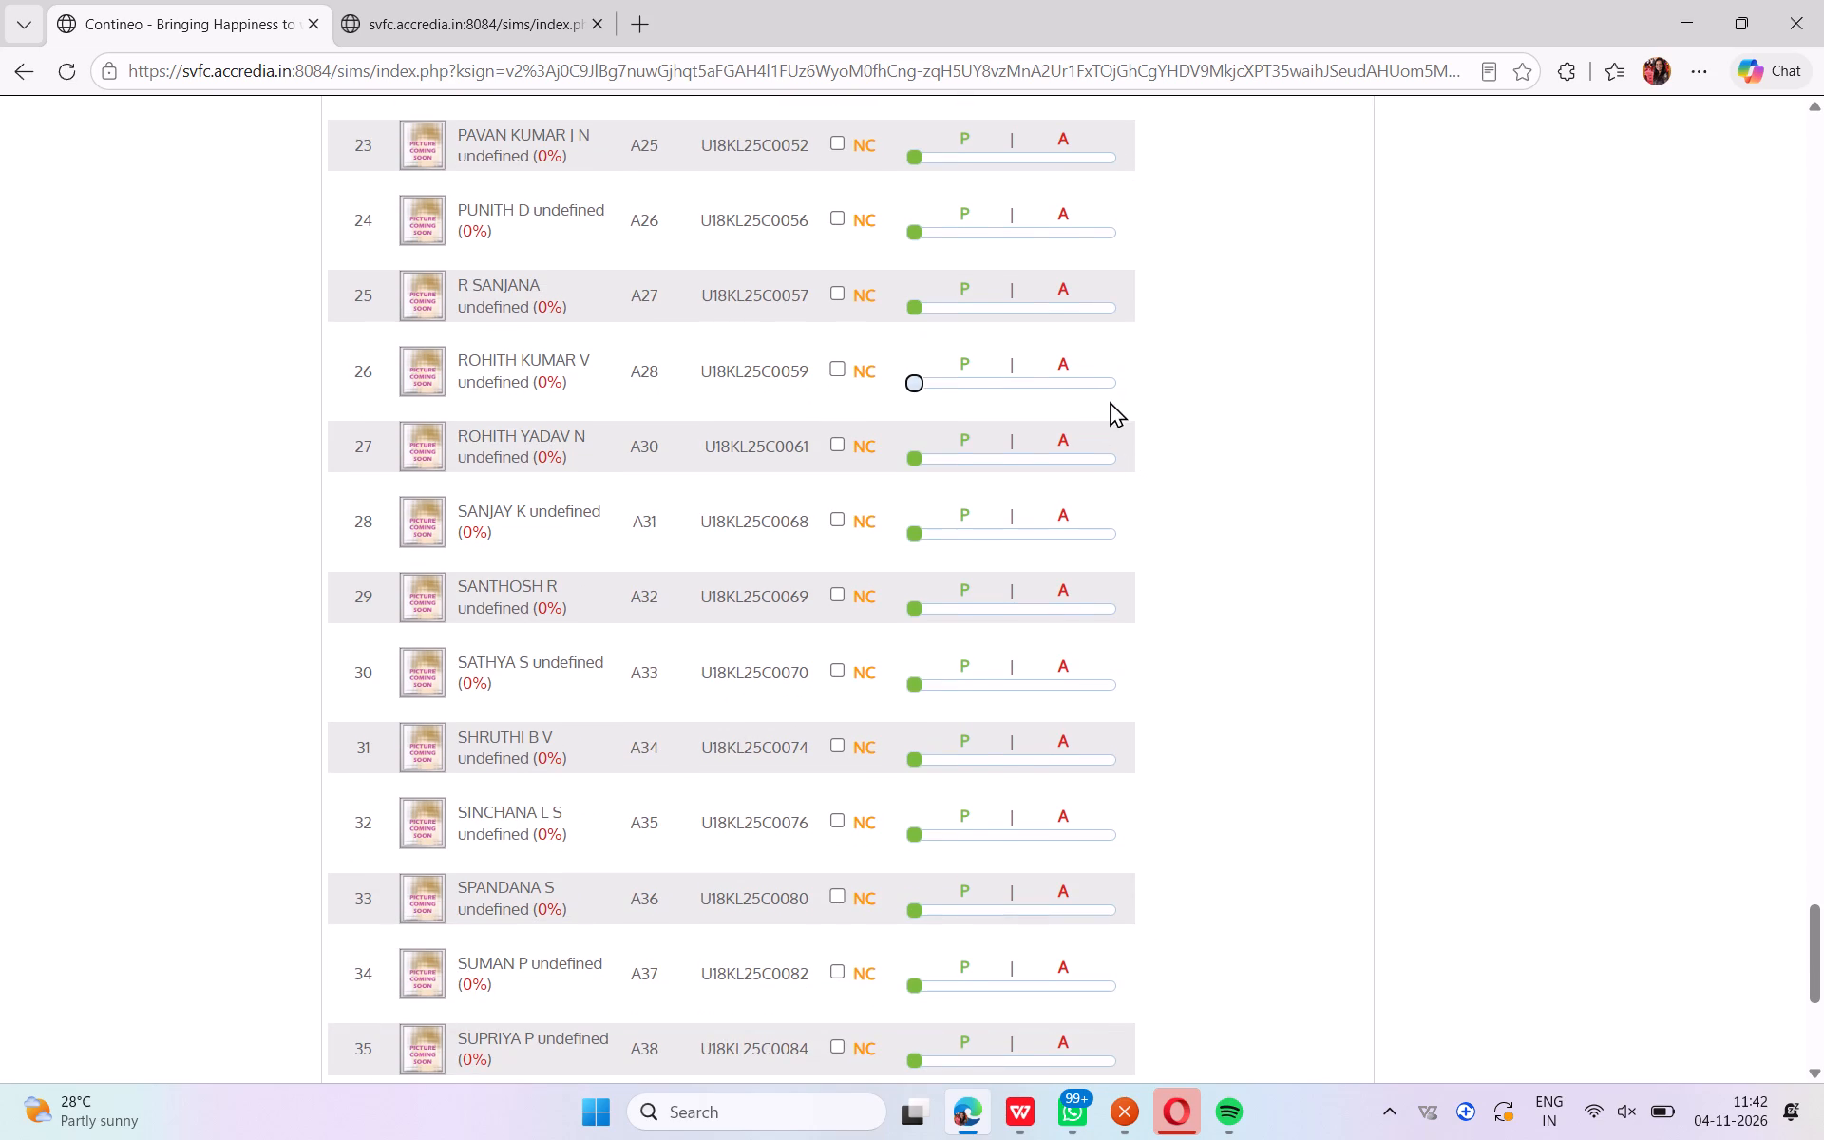
click(1106, 376)
click(1106, 376)
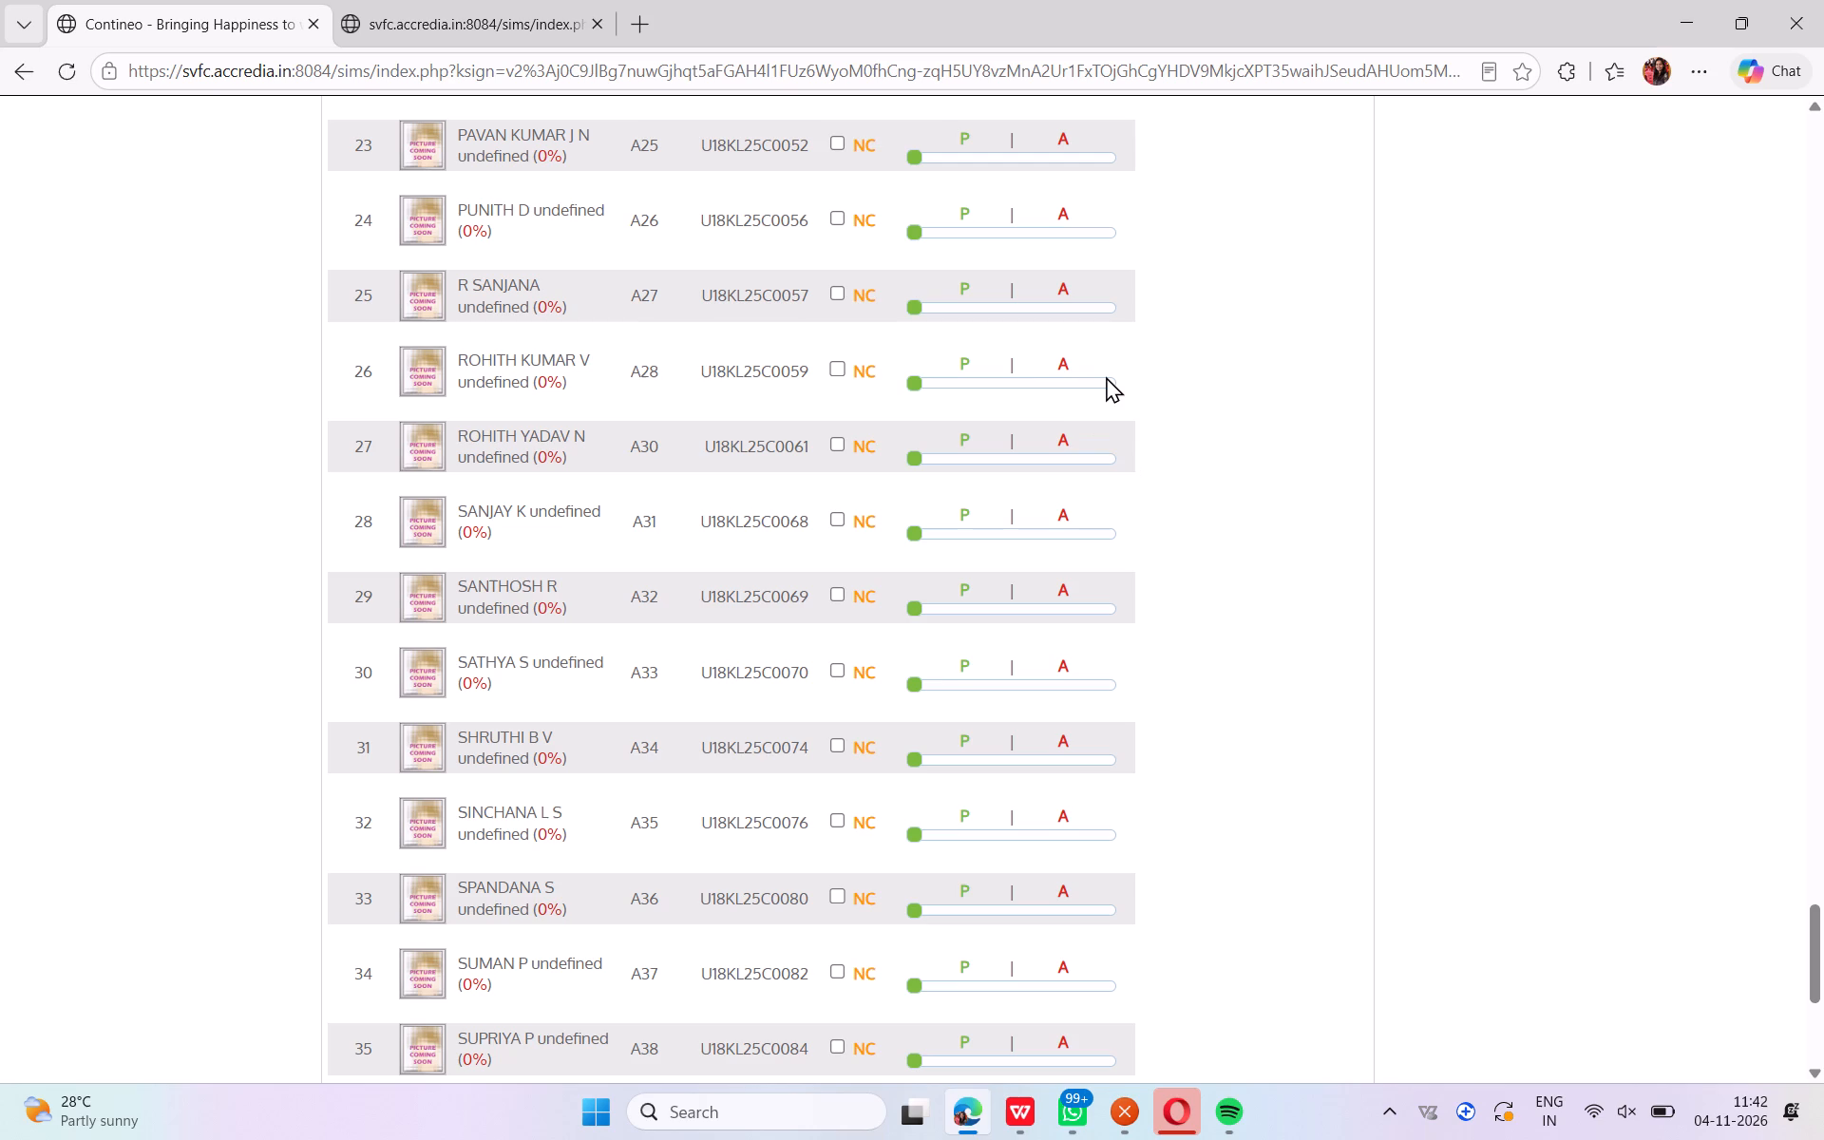
click(1084, 380)
click(1073, 538)
key(Down)
key(Down)
key(Down)
key(Down)
key(Down)
key(Down)
key(Down)
key(Down)
key(Down)
key(Down)
key(Down)
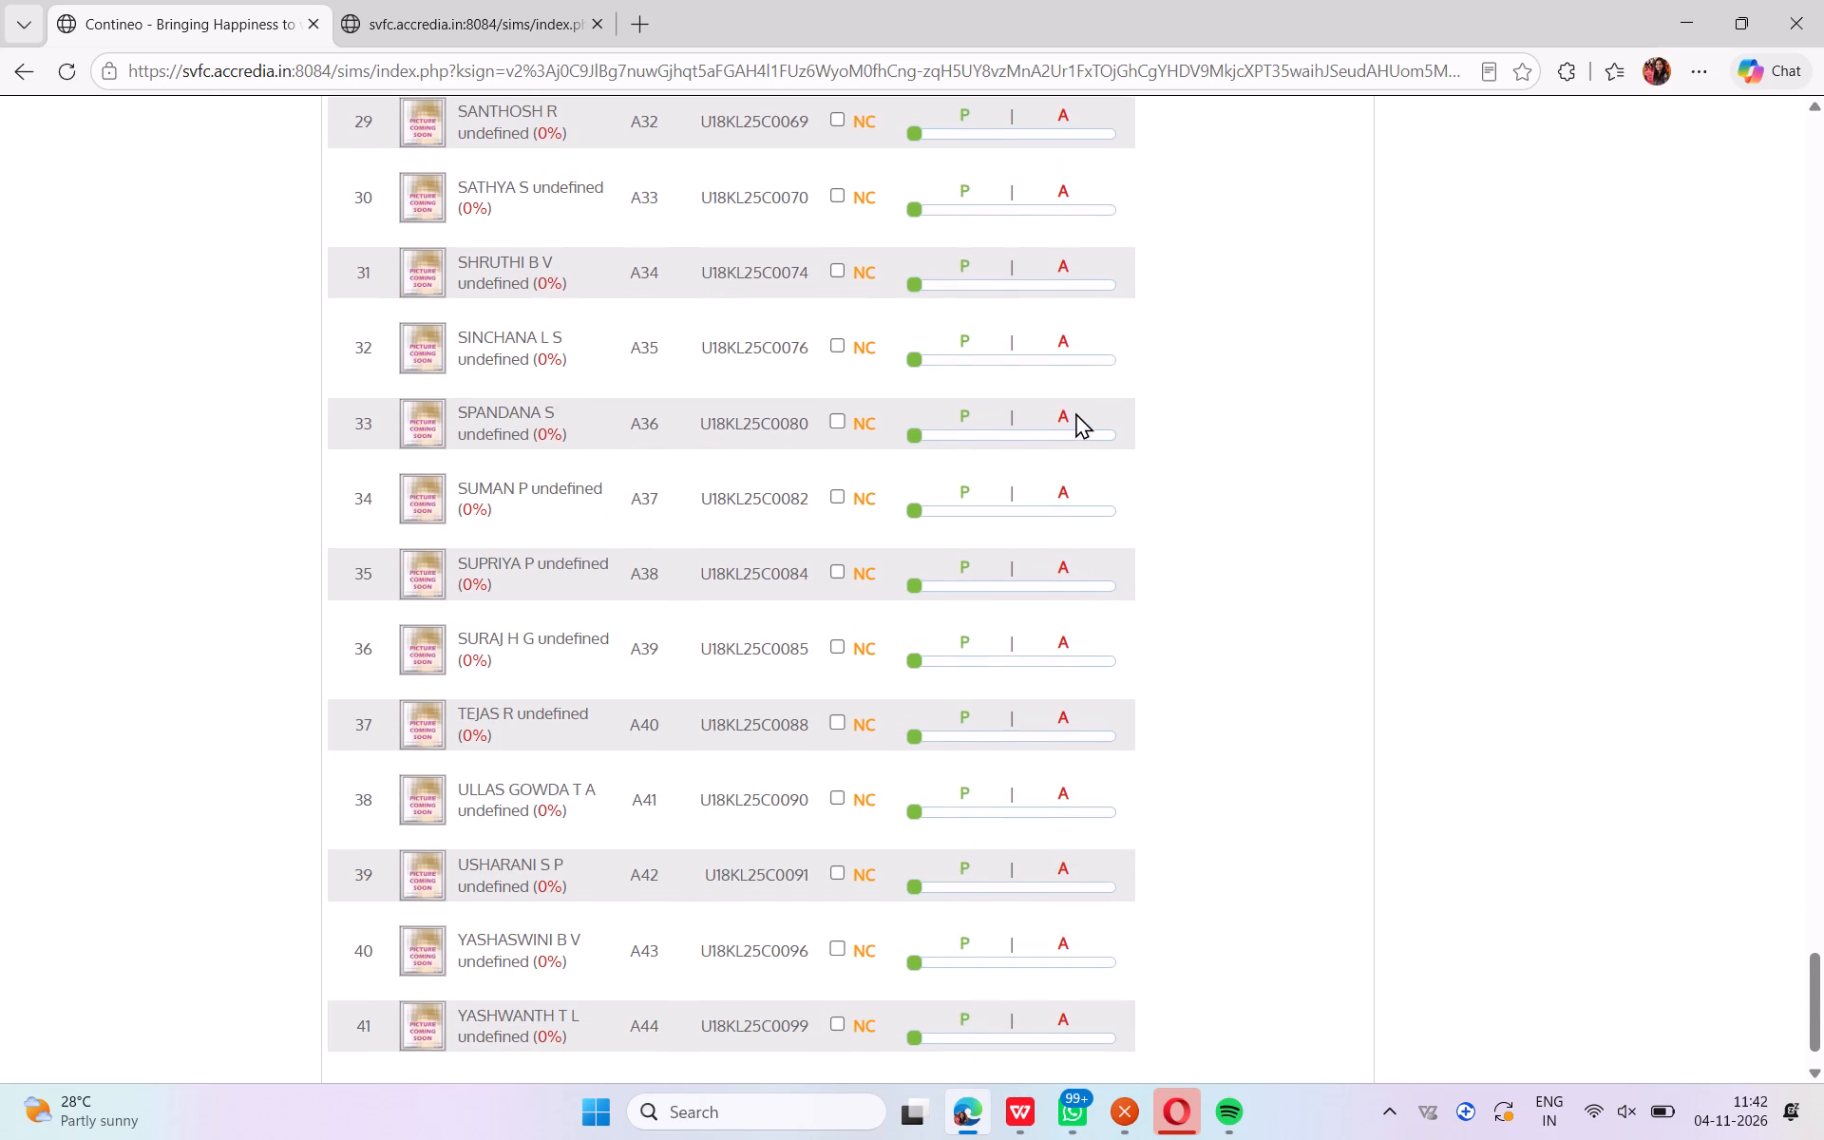
key(Up)
key(Up)
key(Up)
key(Up)
key(Up)
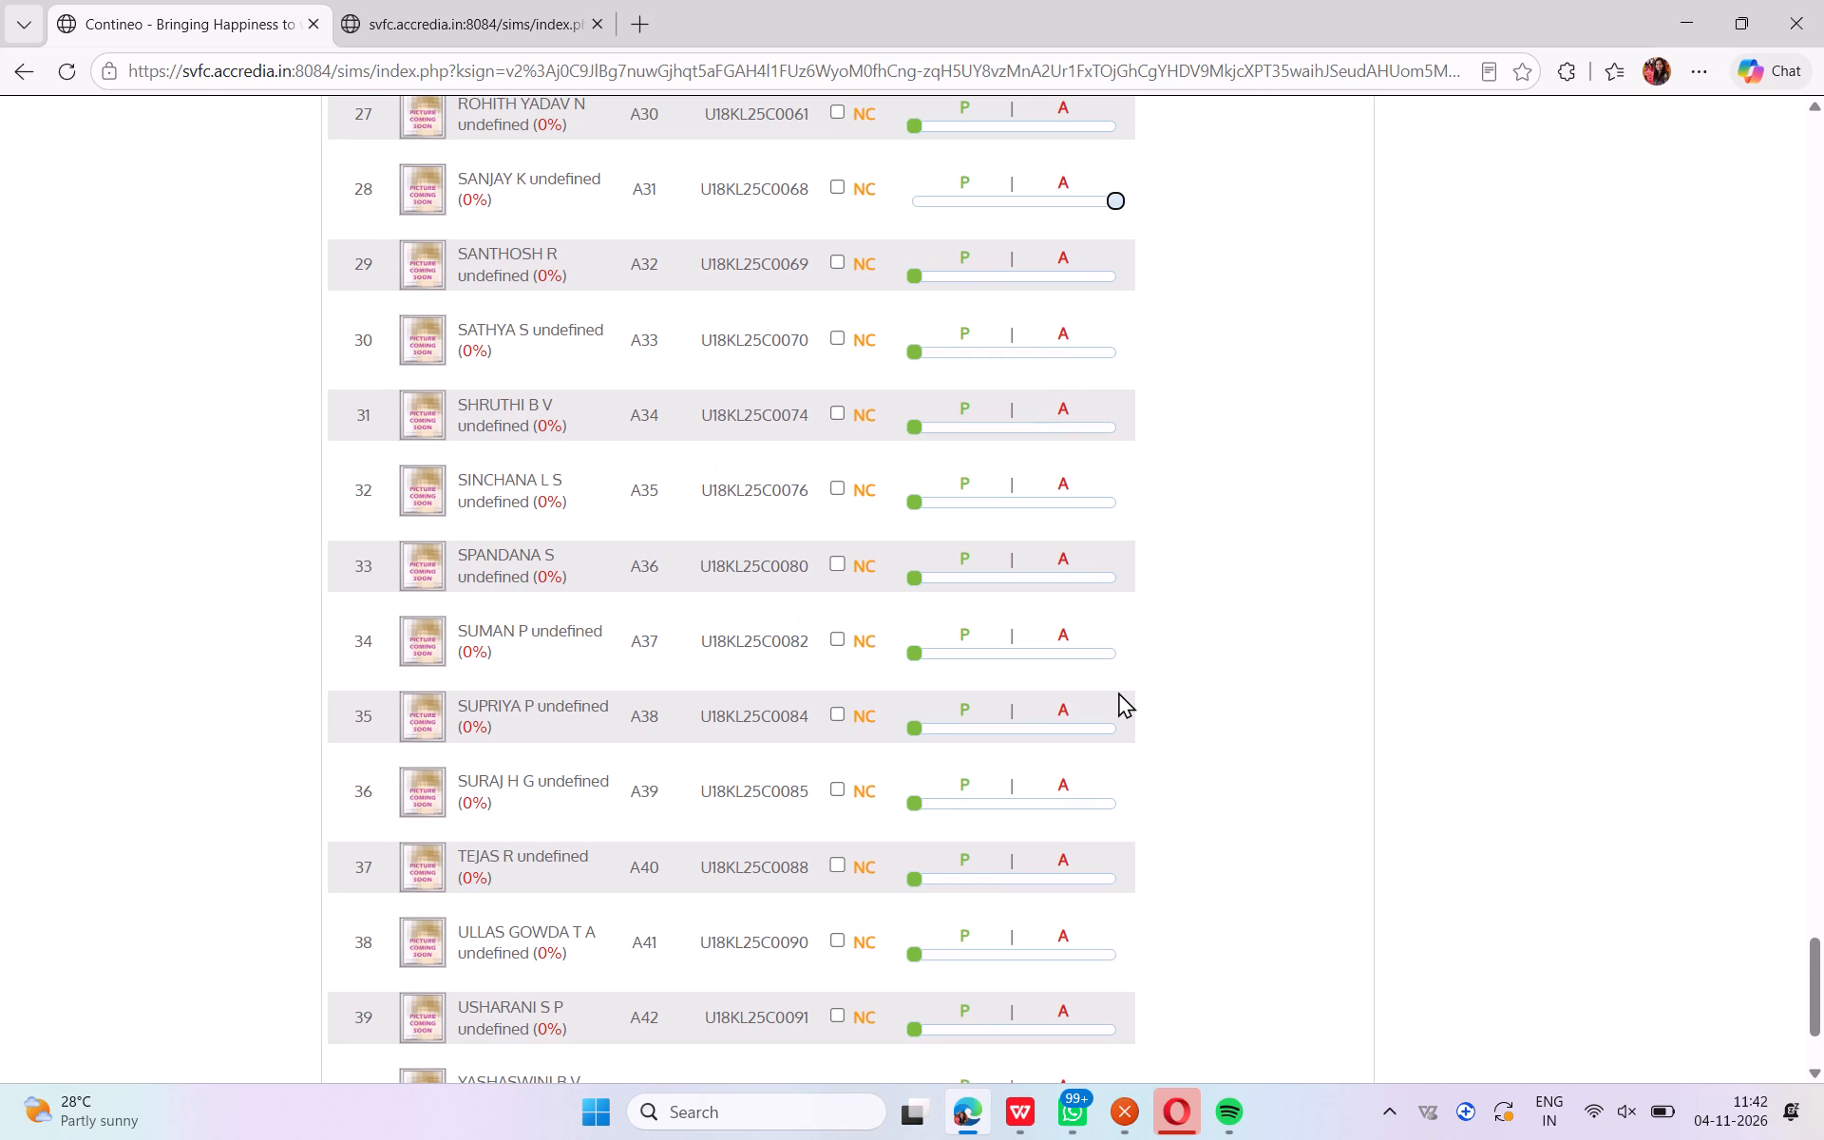
key(Down)
key(Down)
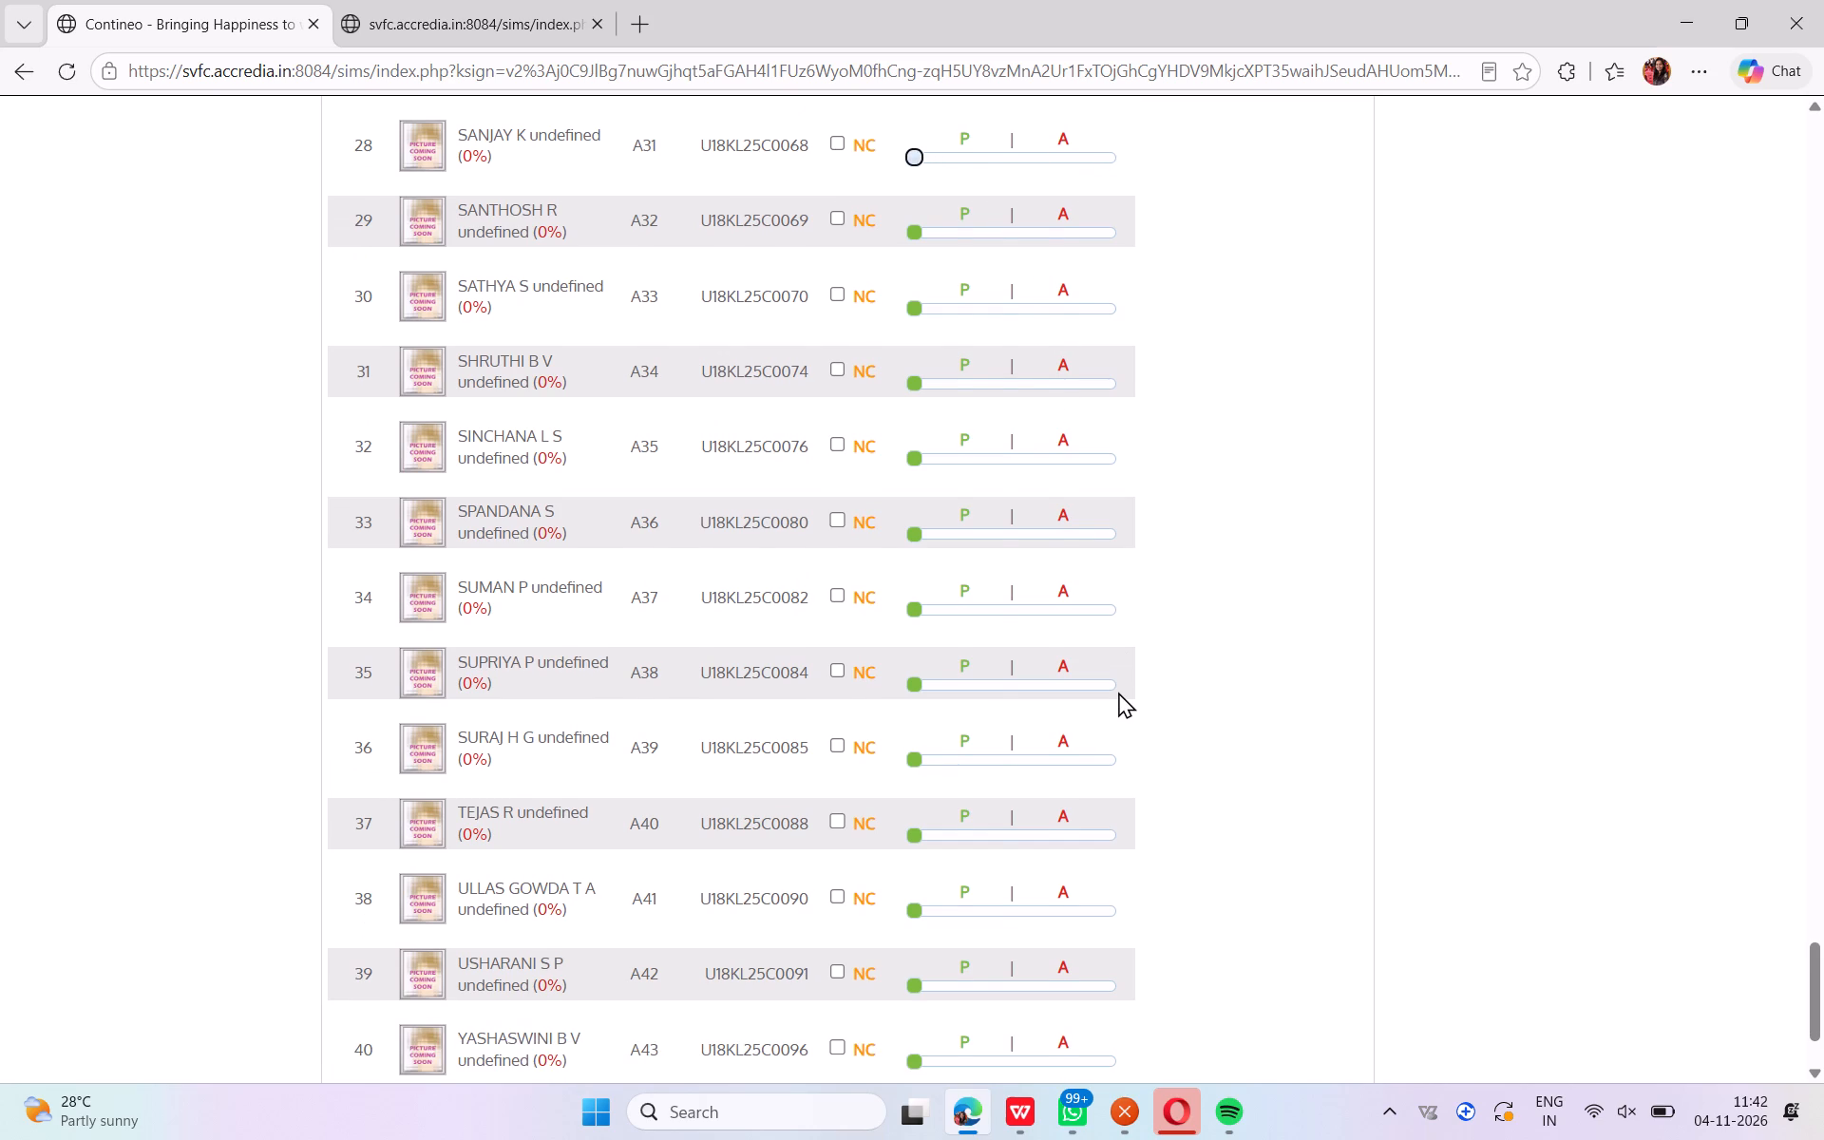
key(Right)
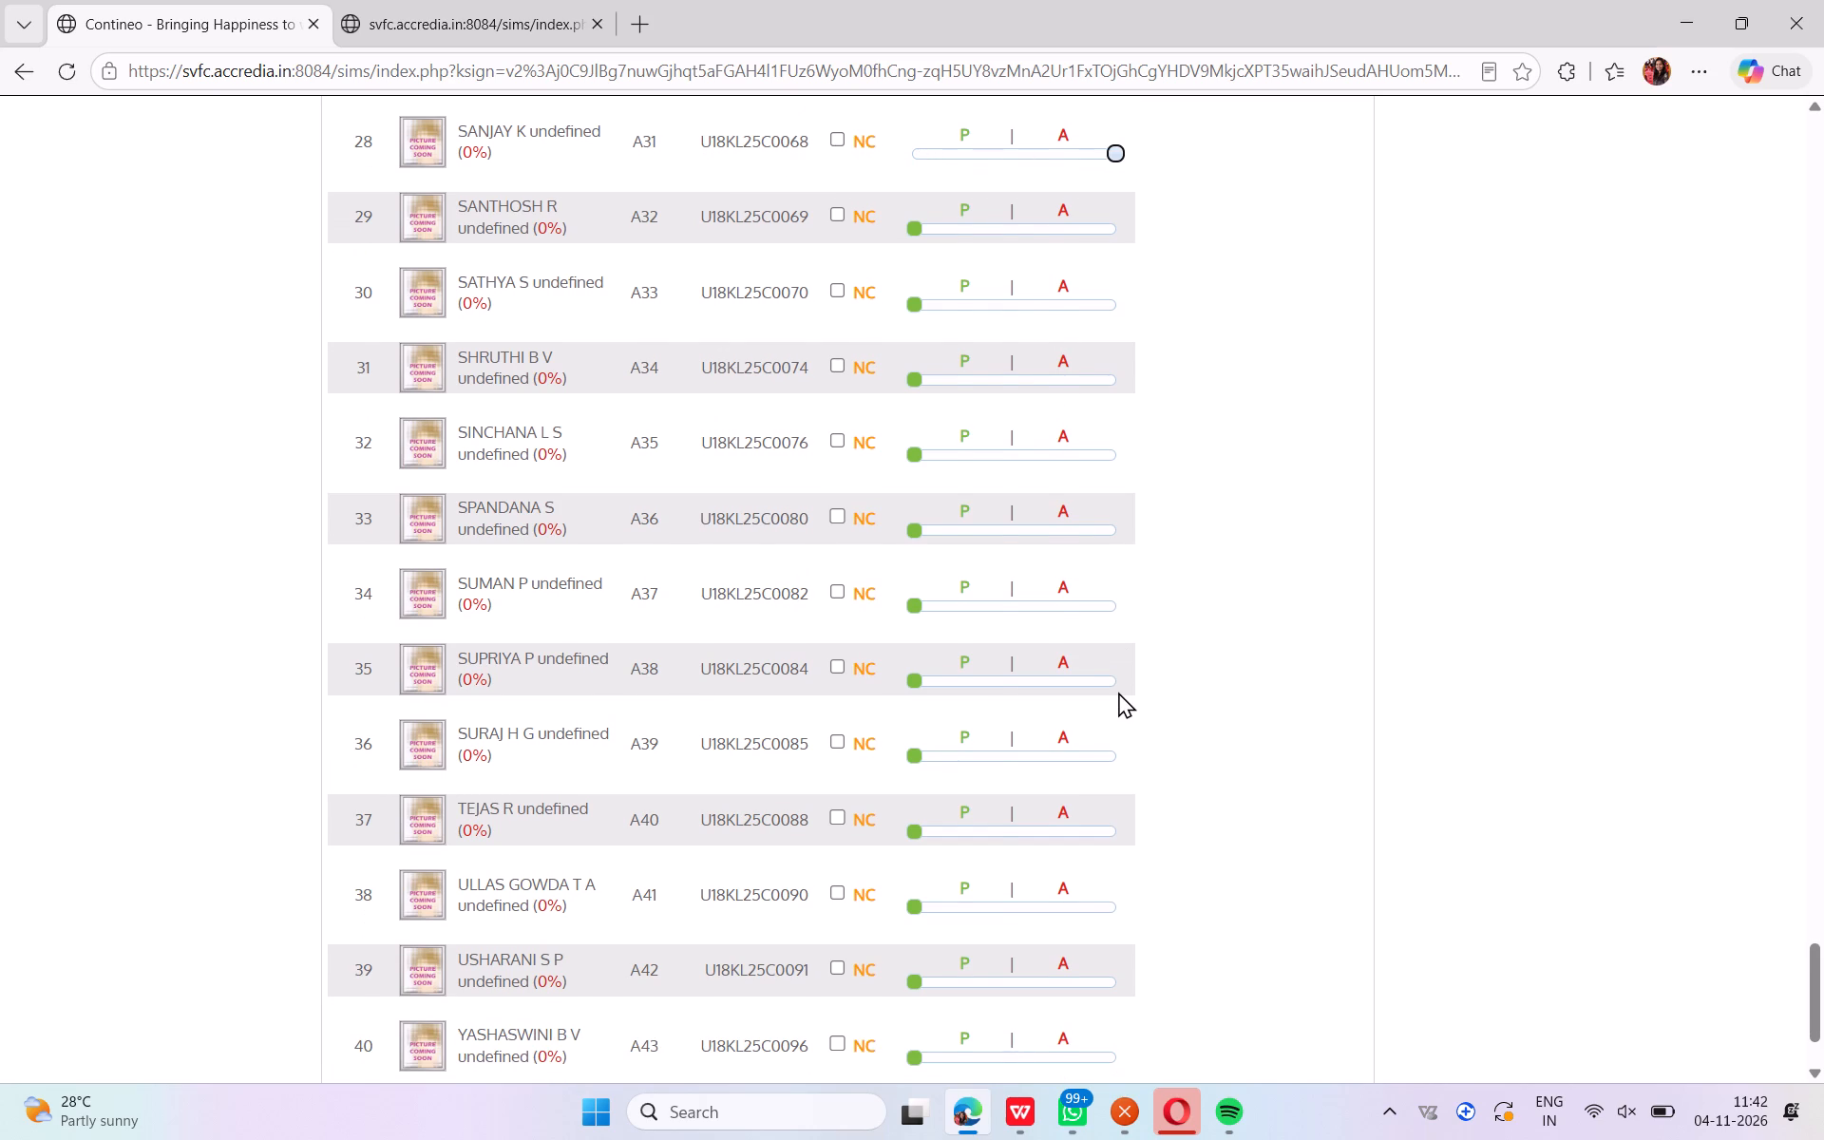
key(Down)
key(Right)
click(1091, 223)
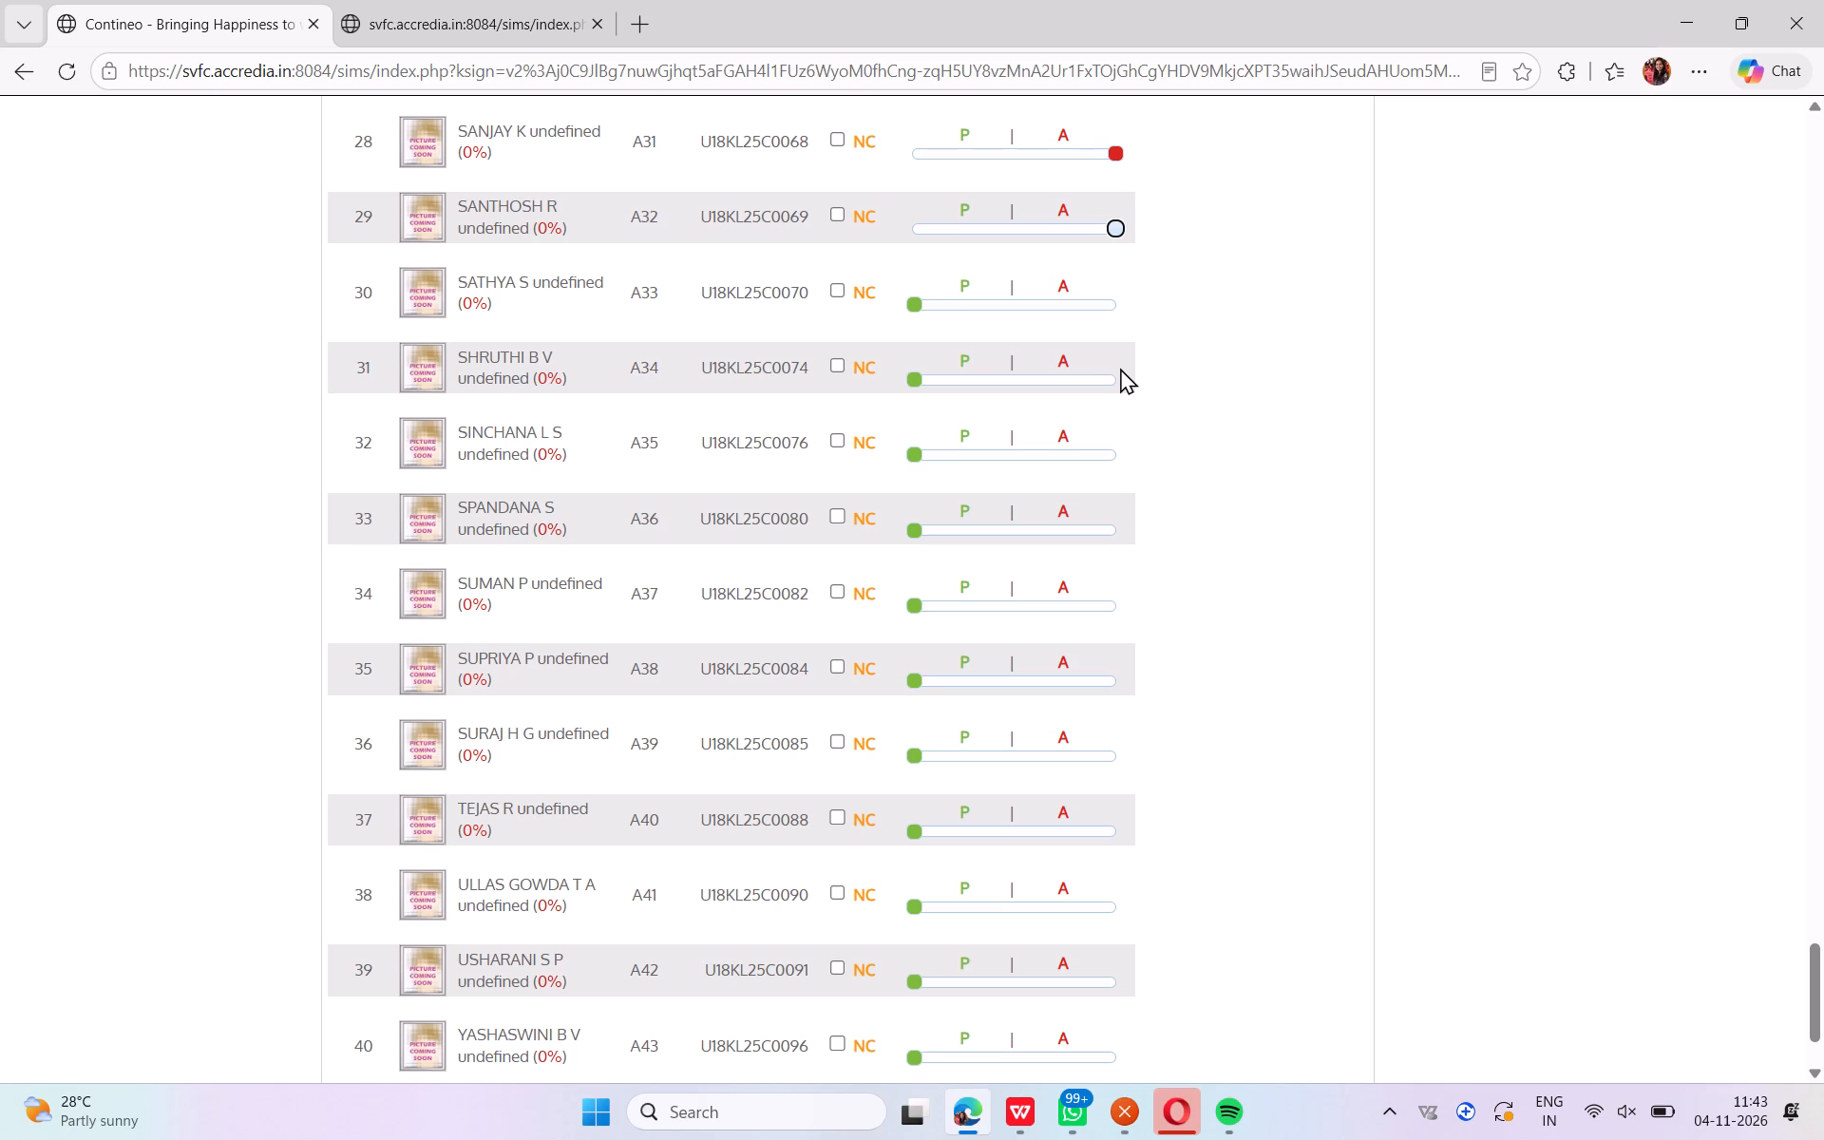
click(1084, 827)
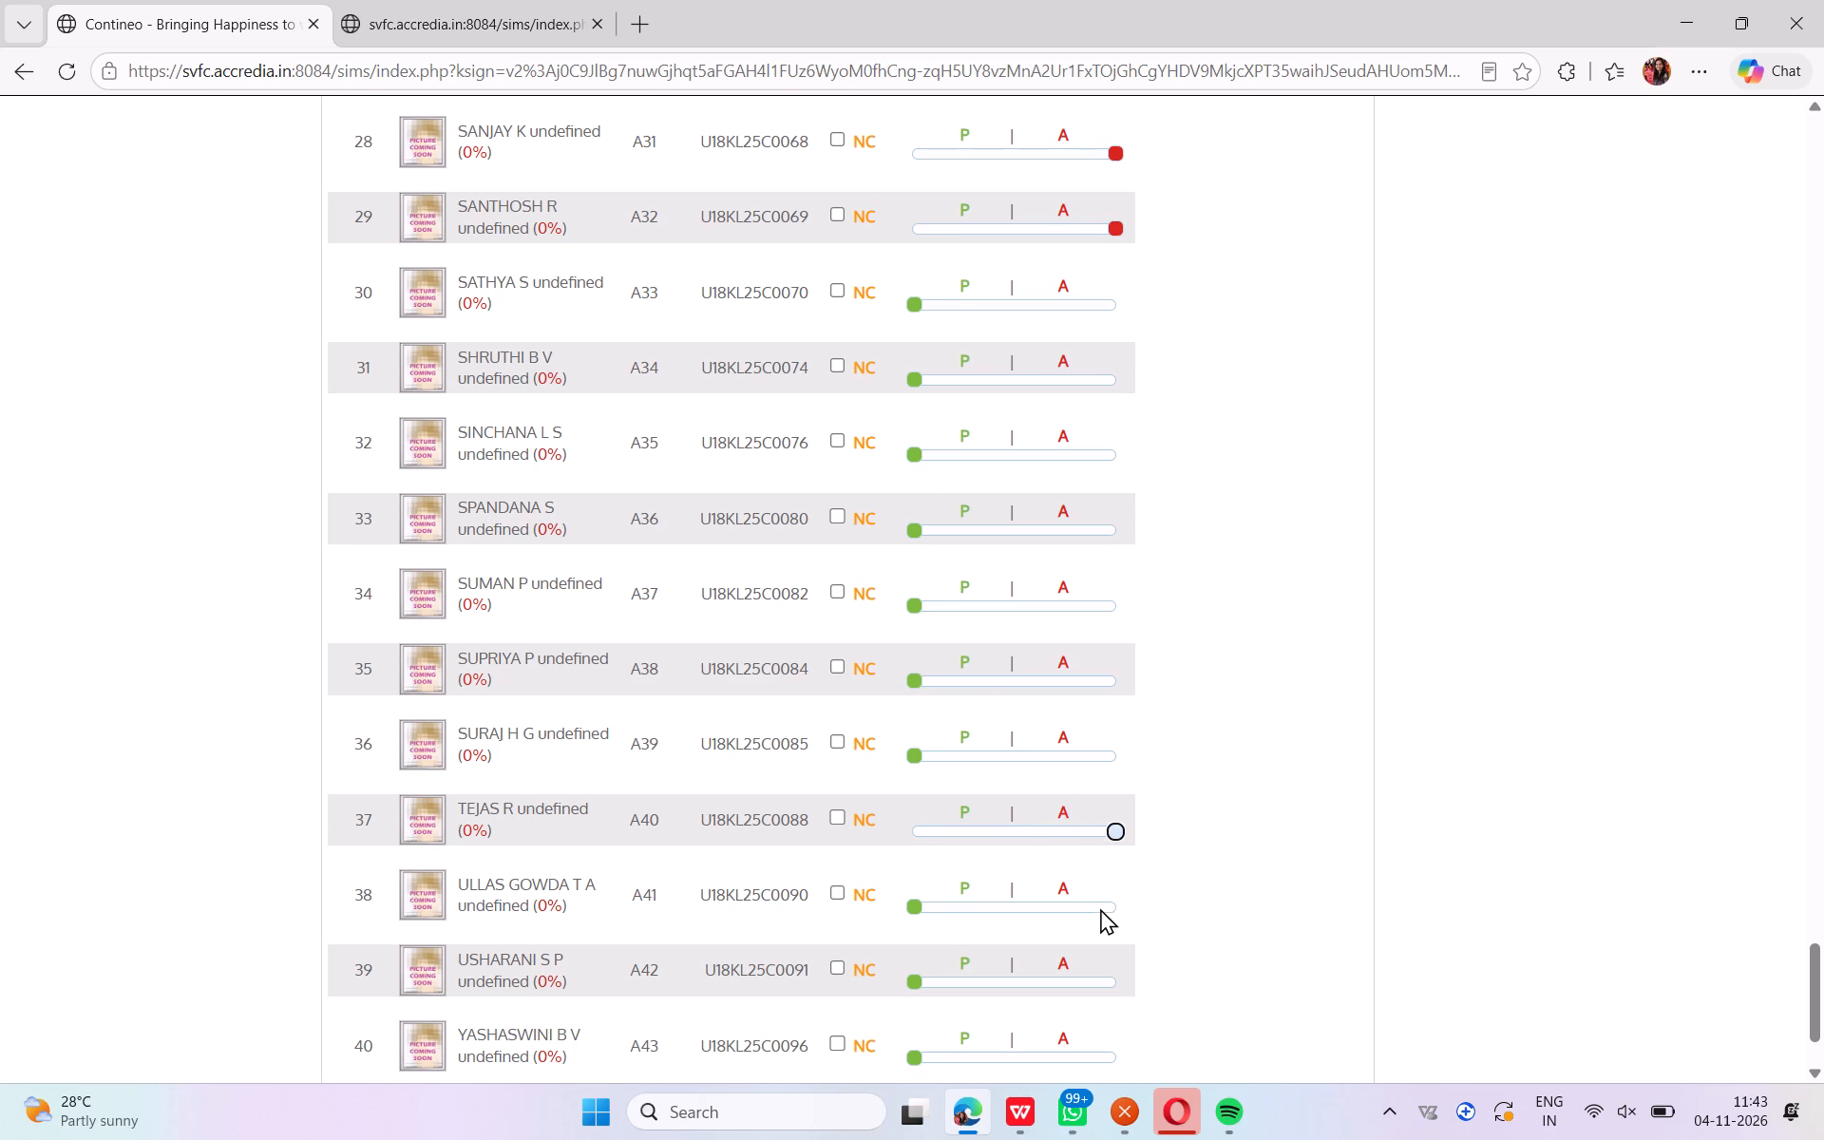
click(1100, 908)
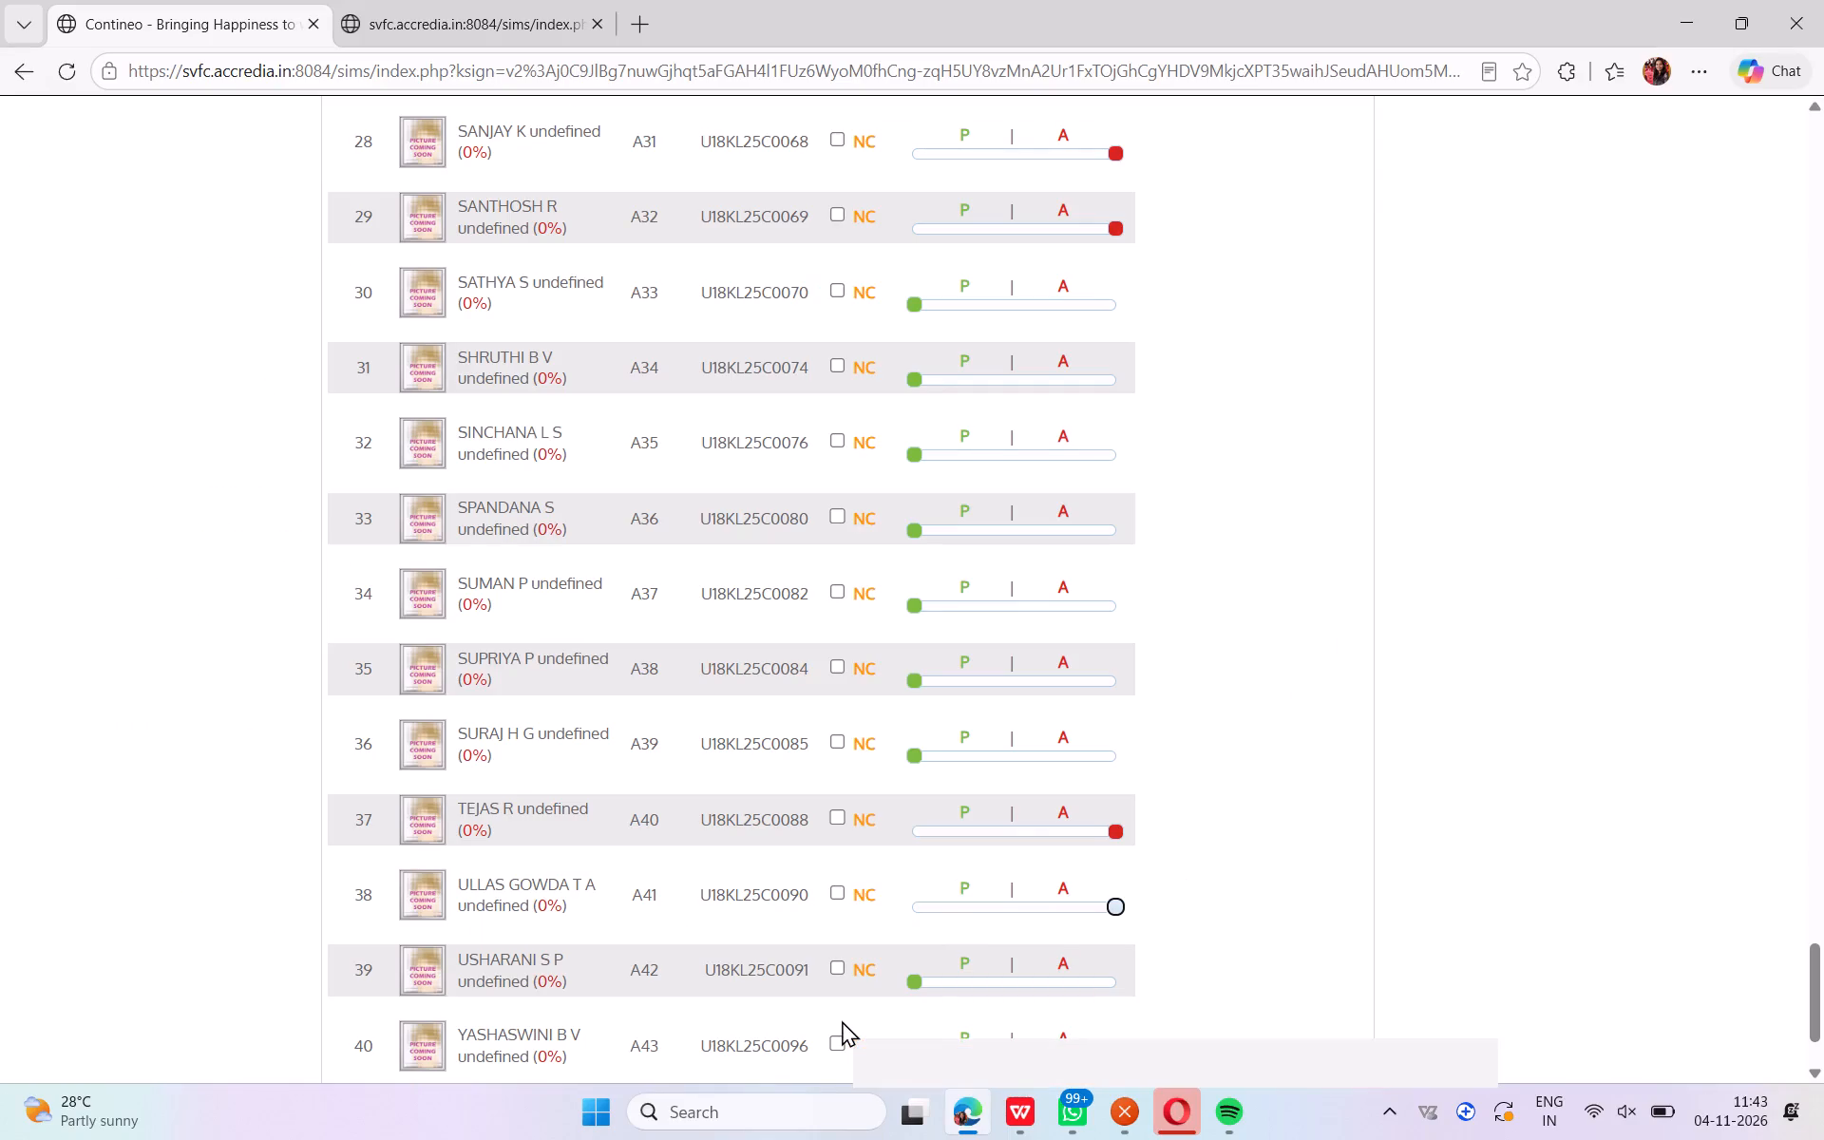
key(Down)
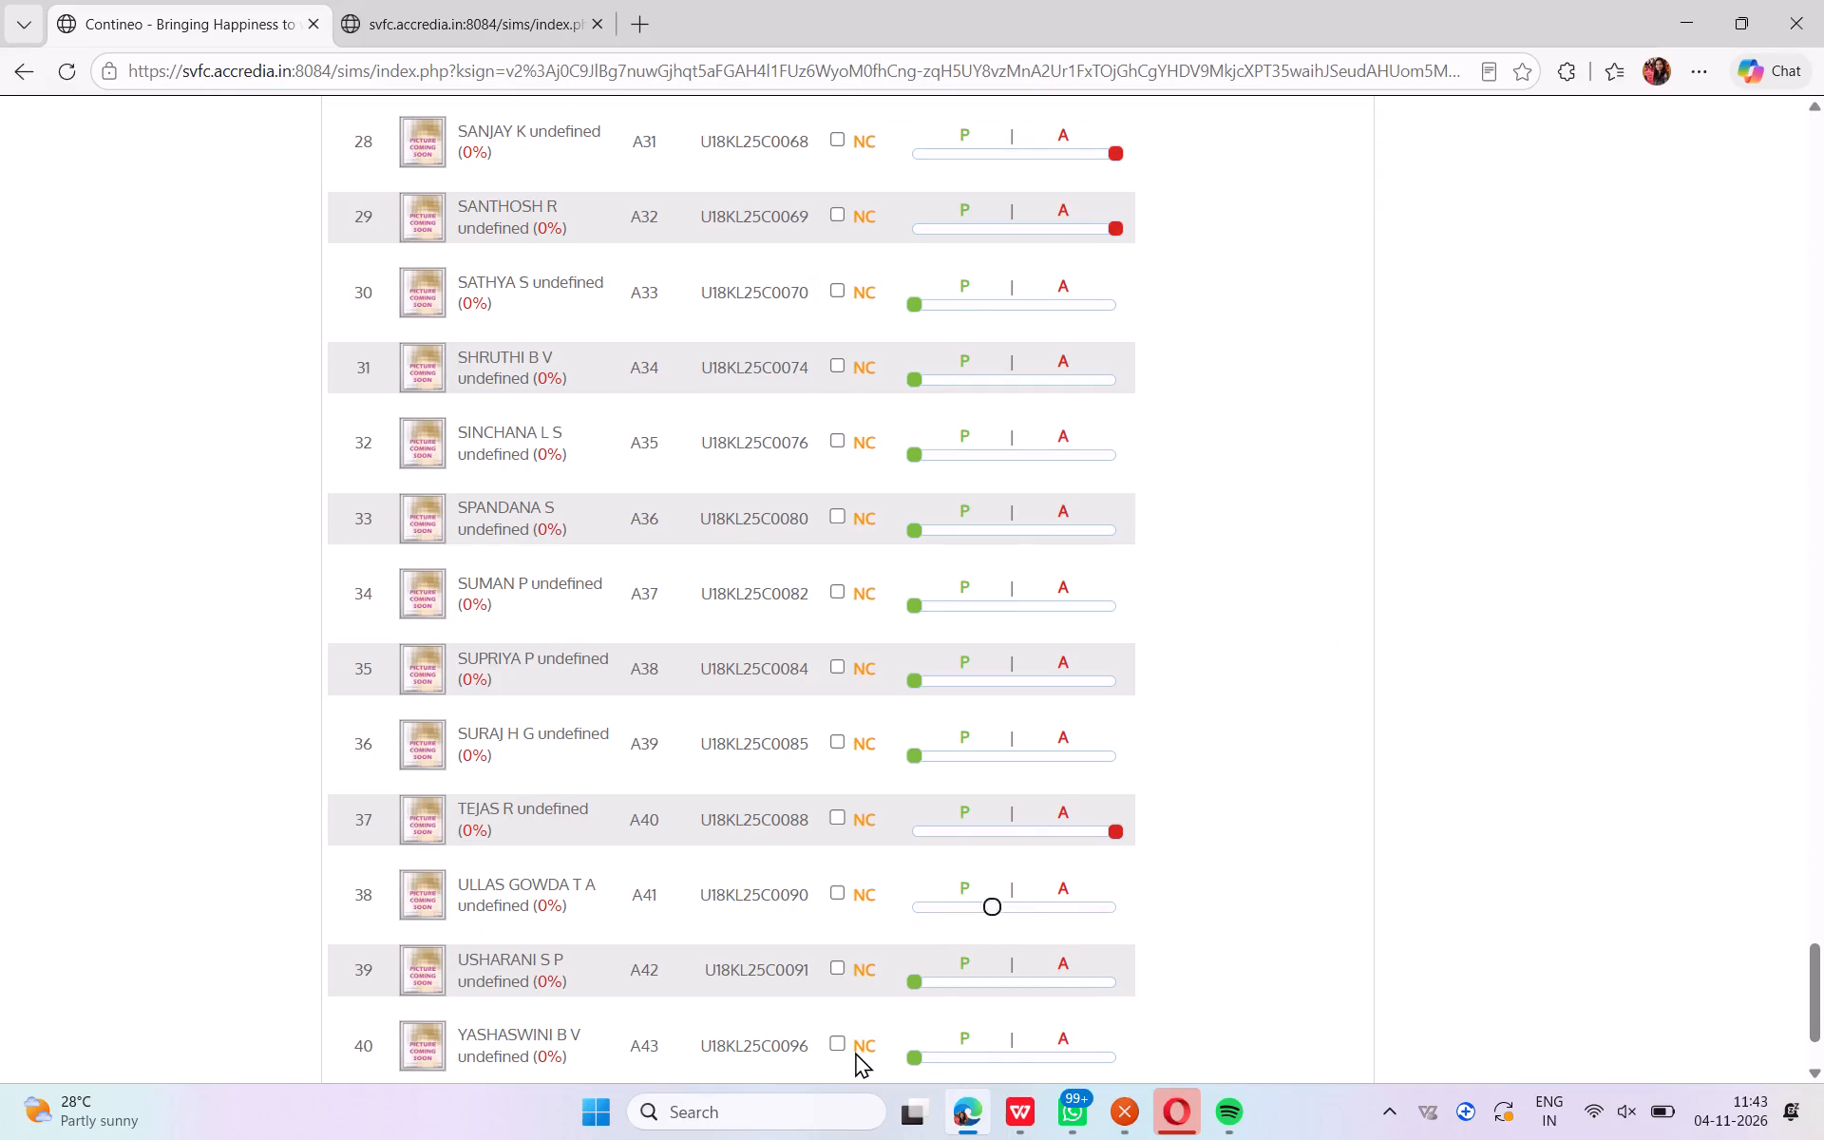
key(Down)
key(Down)
key(Down)
key(Down)
key(Down)
key(Down)
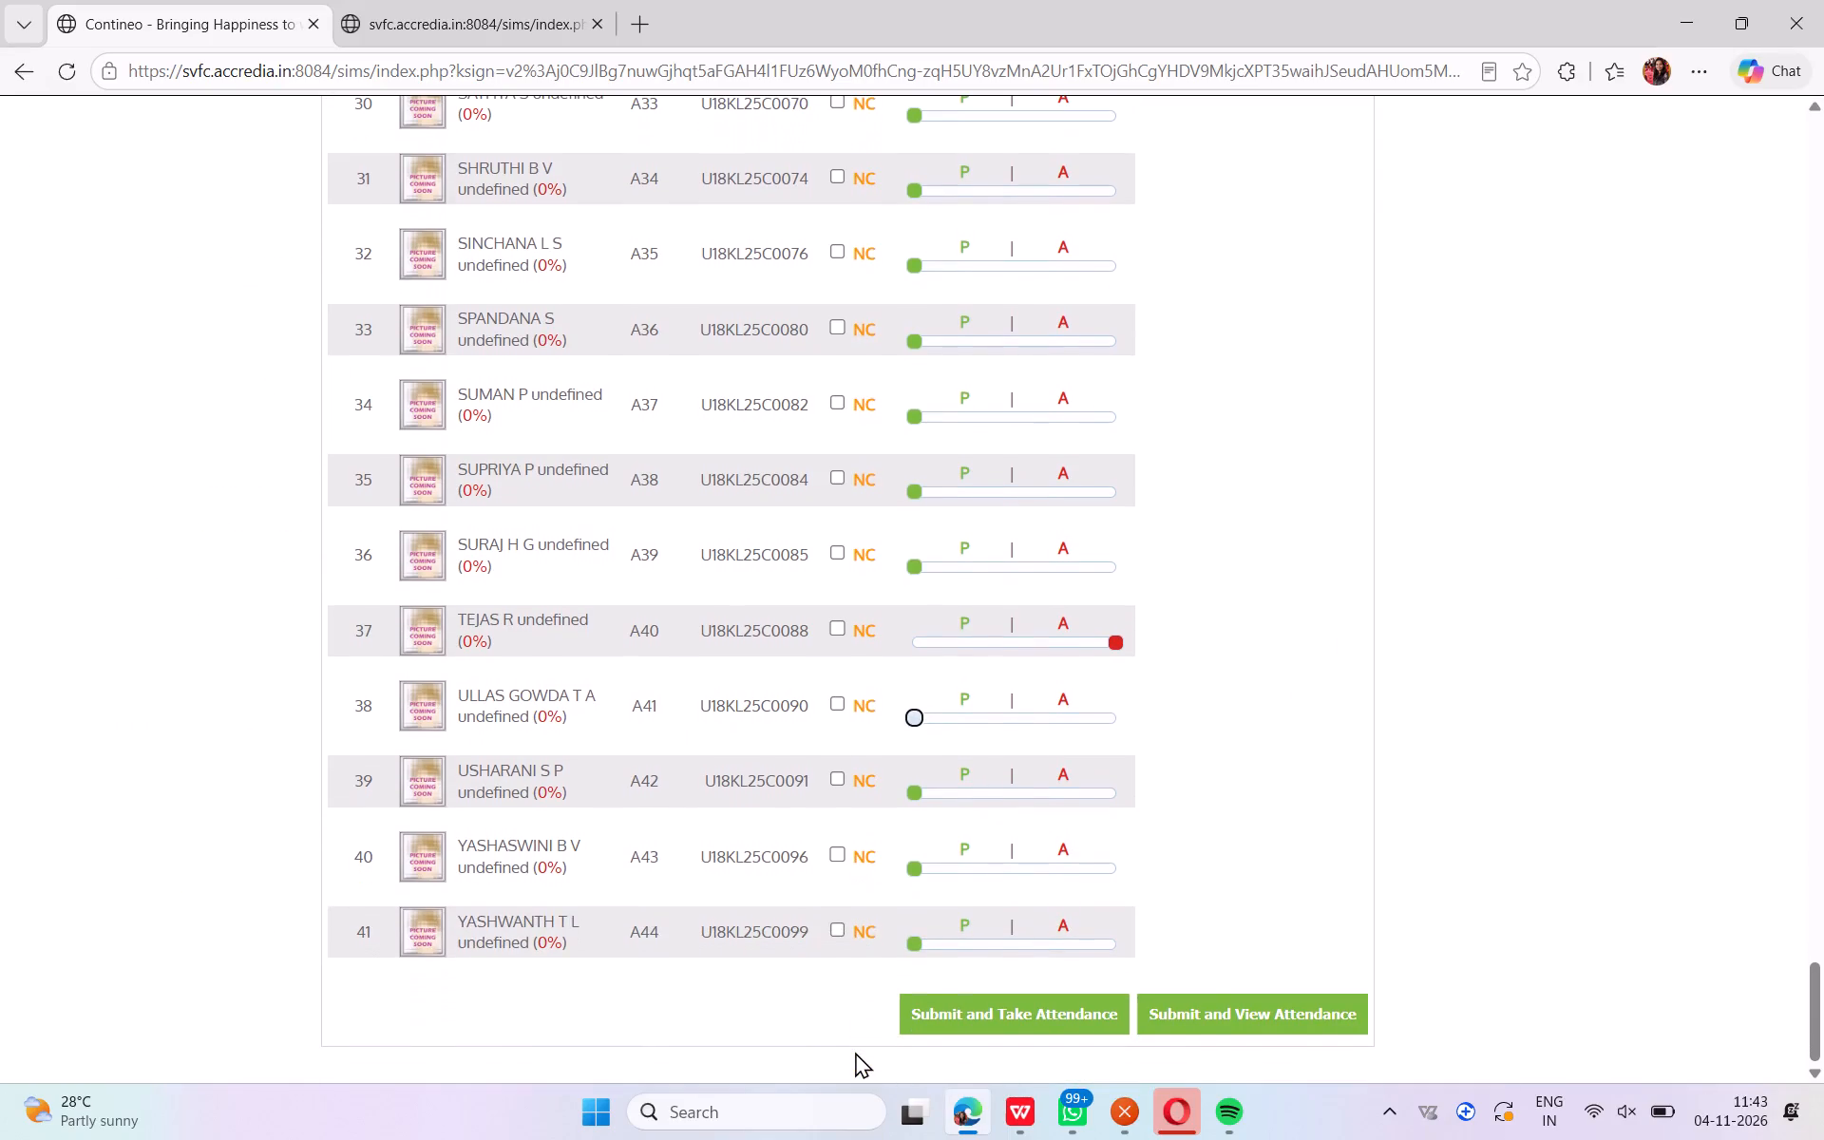
click(1092, 721)
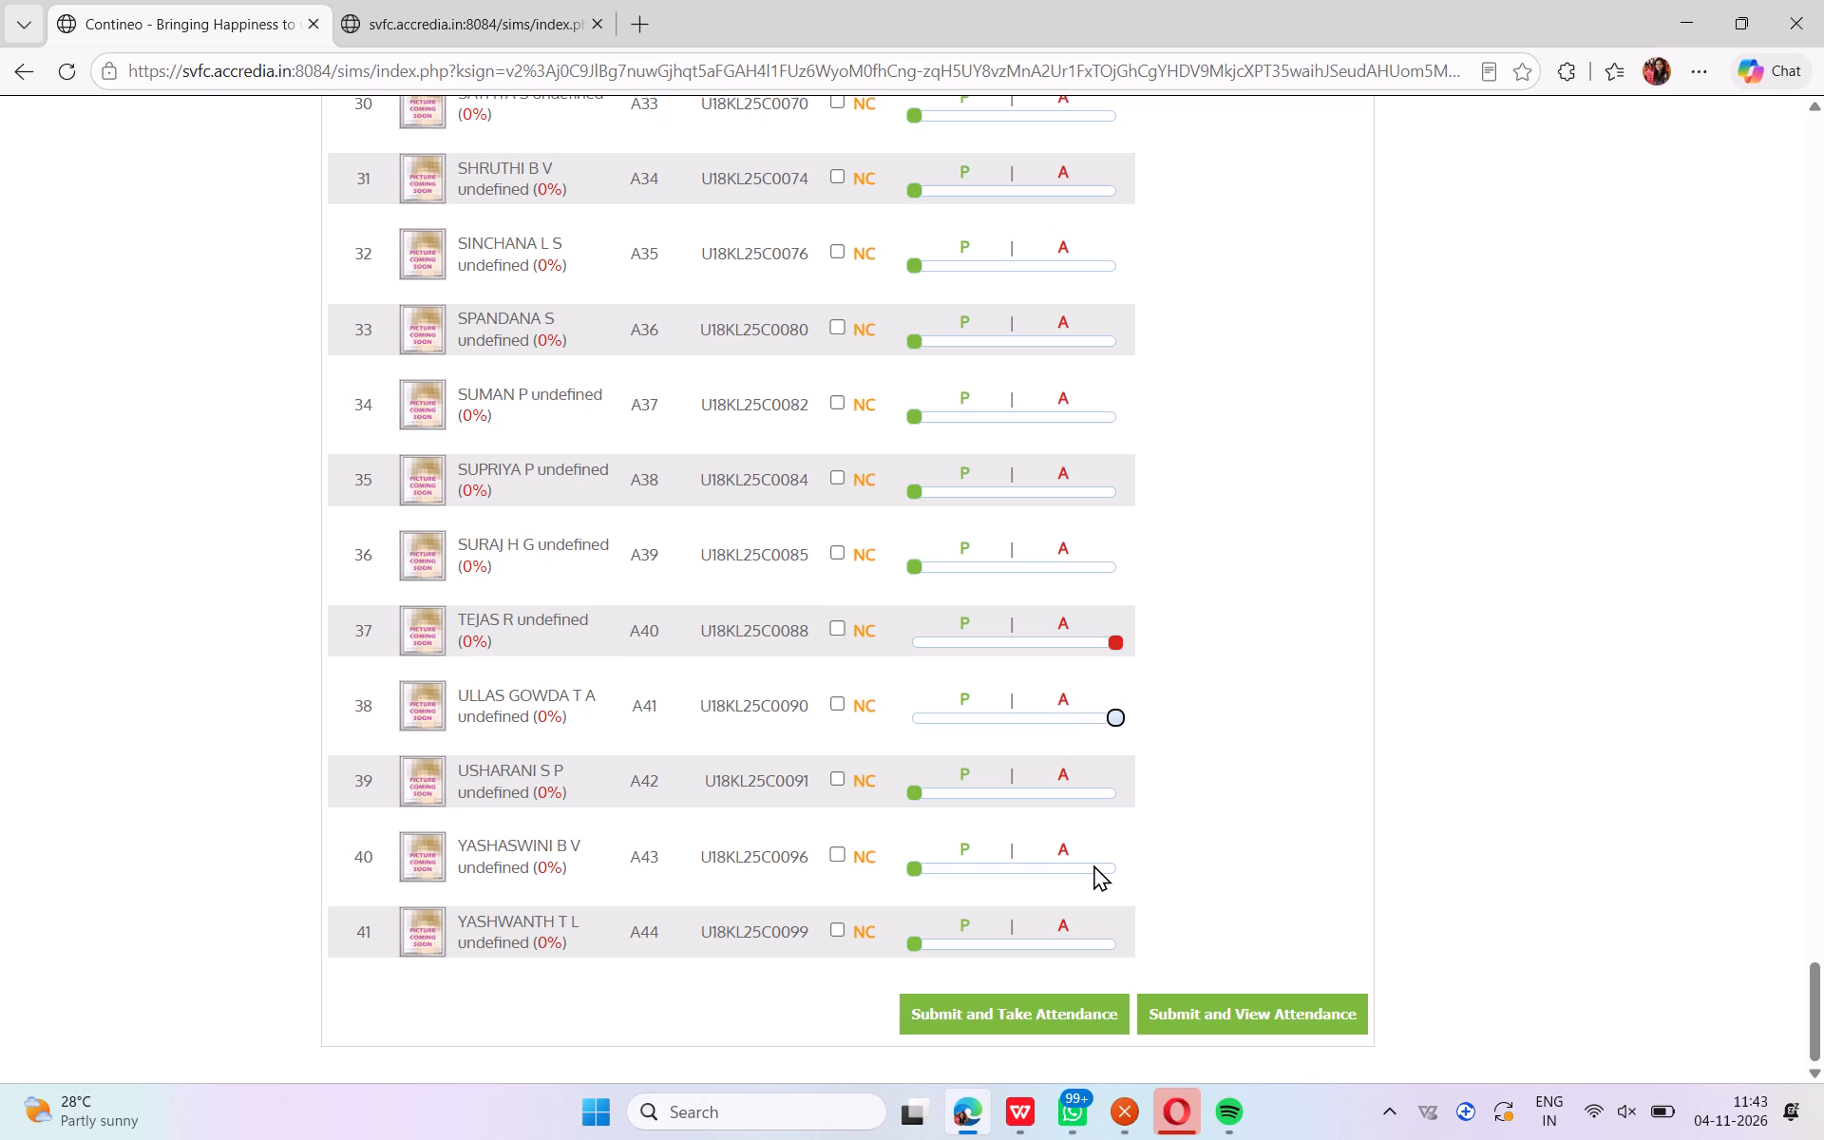
click(1104, 942)
Submit the 13th Jul 2026 attendance for AECKA32 Batch 1 and view its attendance summary.
click(1176, 1009)
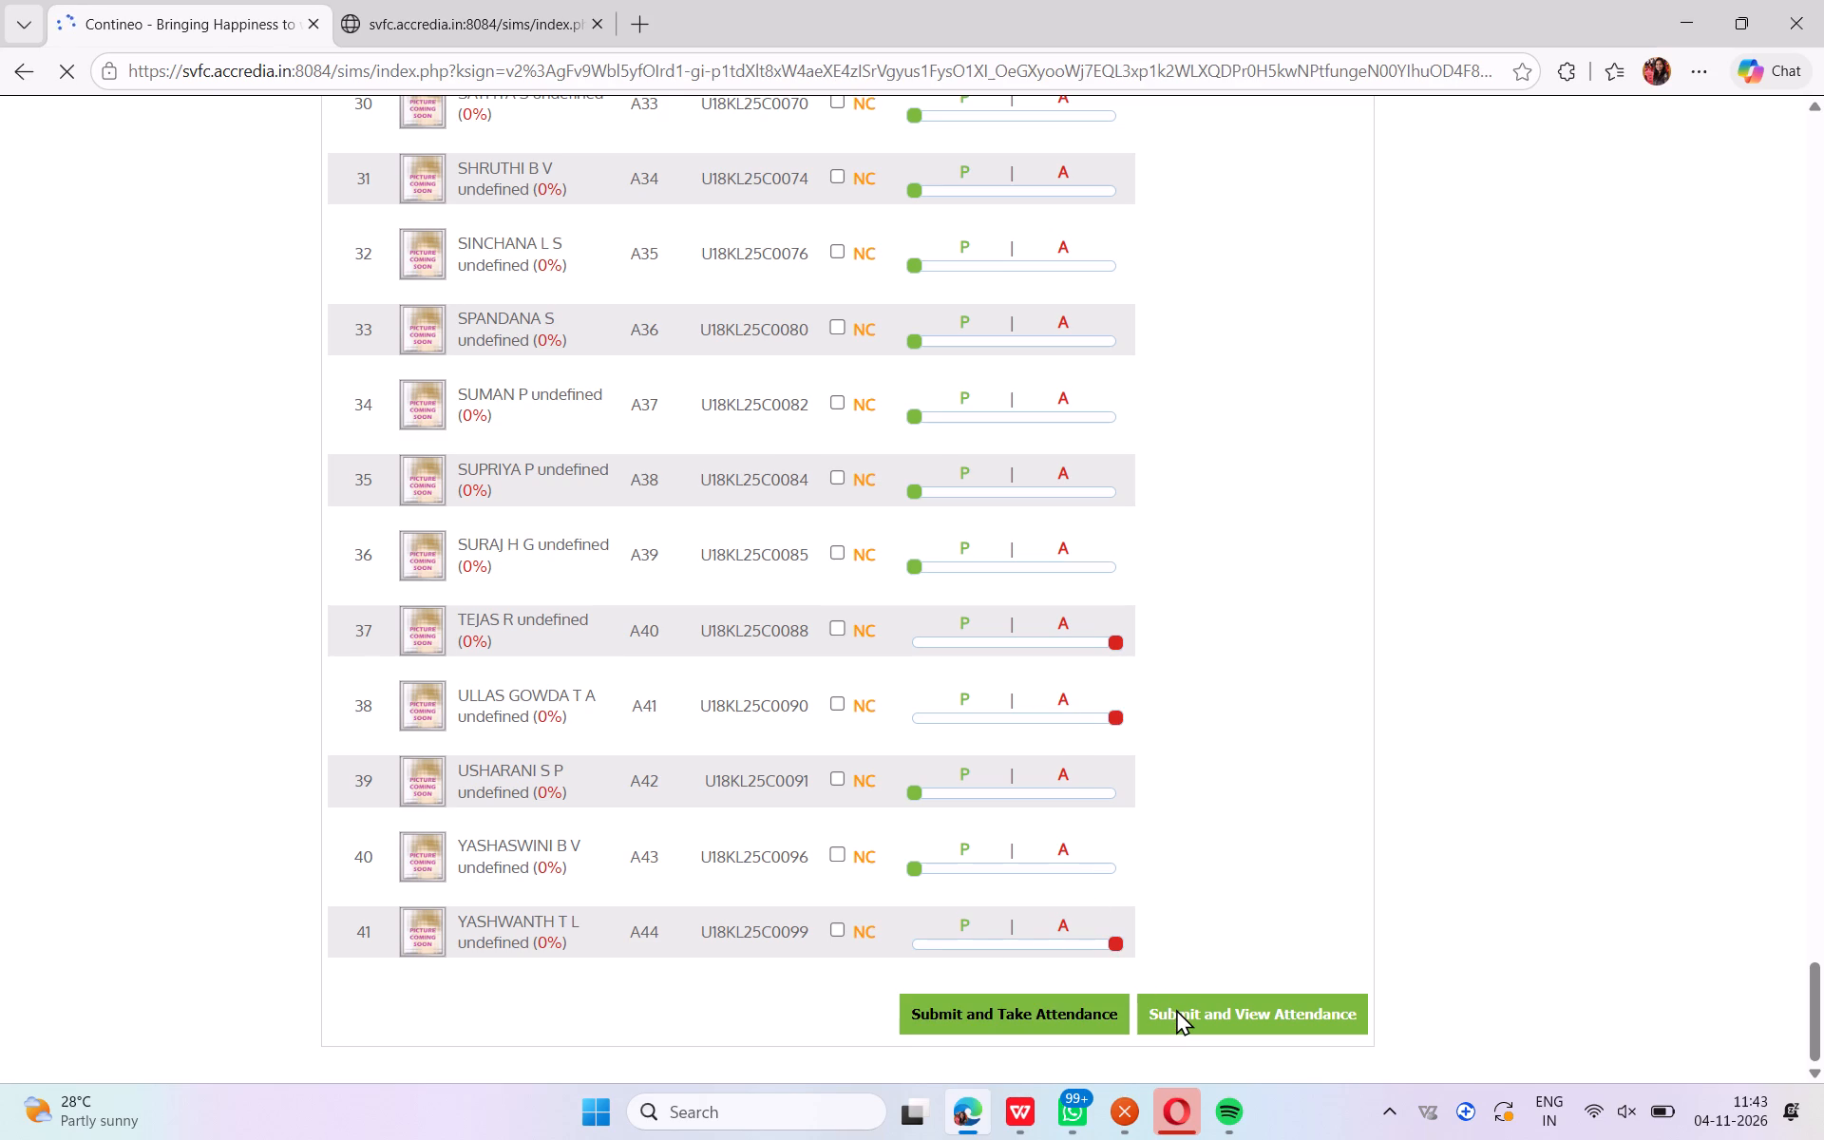
click(1176, 1009)
click(1176, 1009)
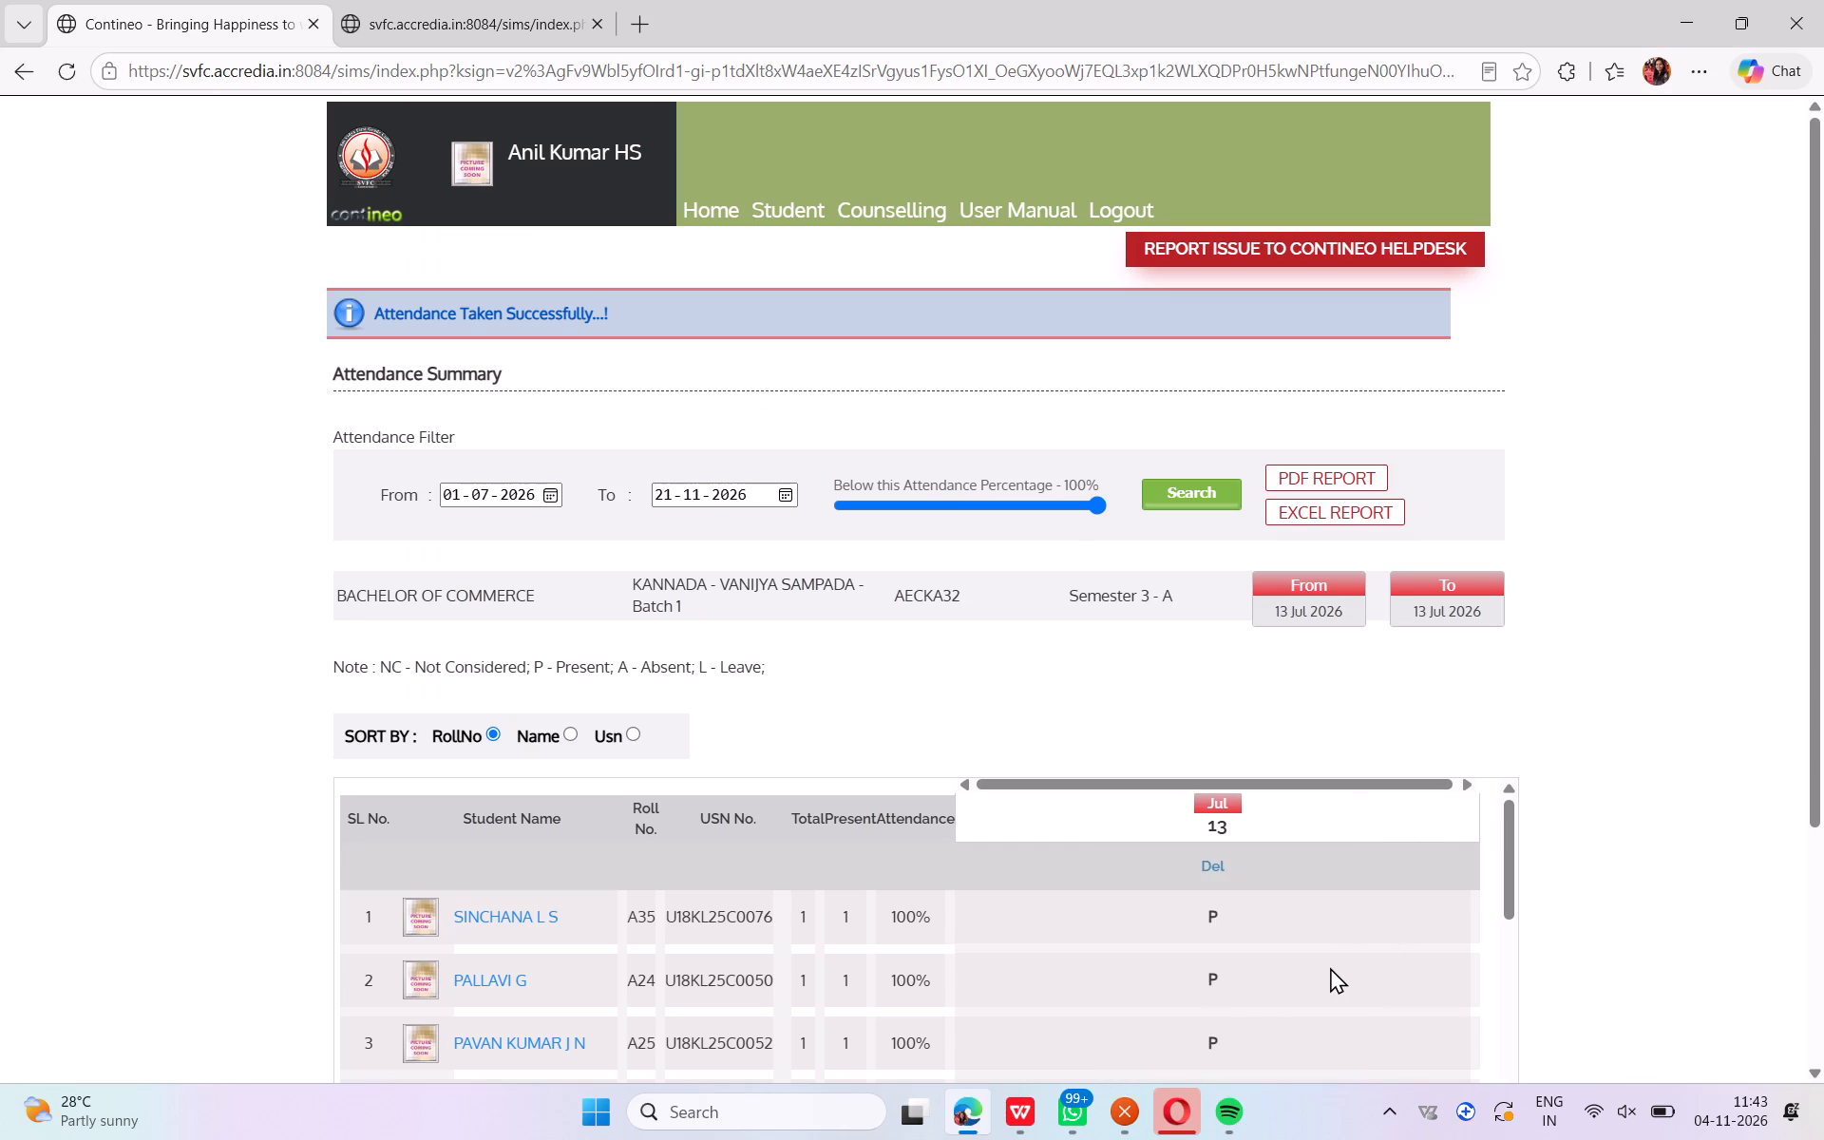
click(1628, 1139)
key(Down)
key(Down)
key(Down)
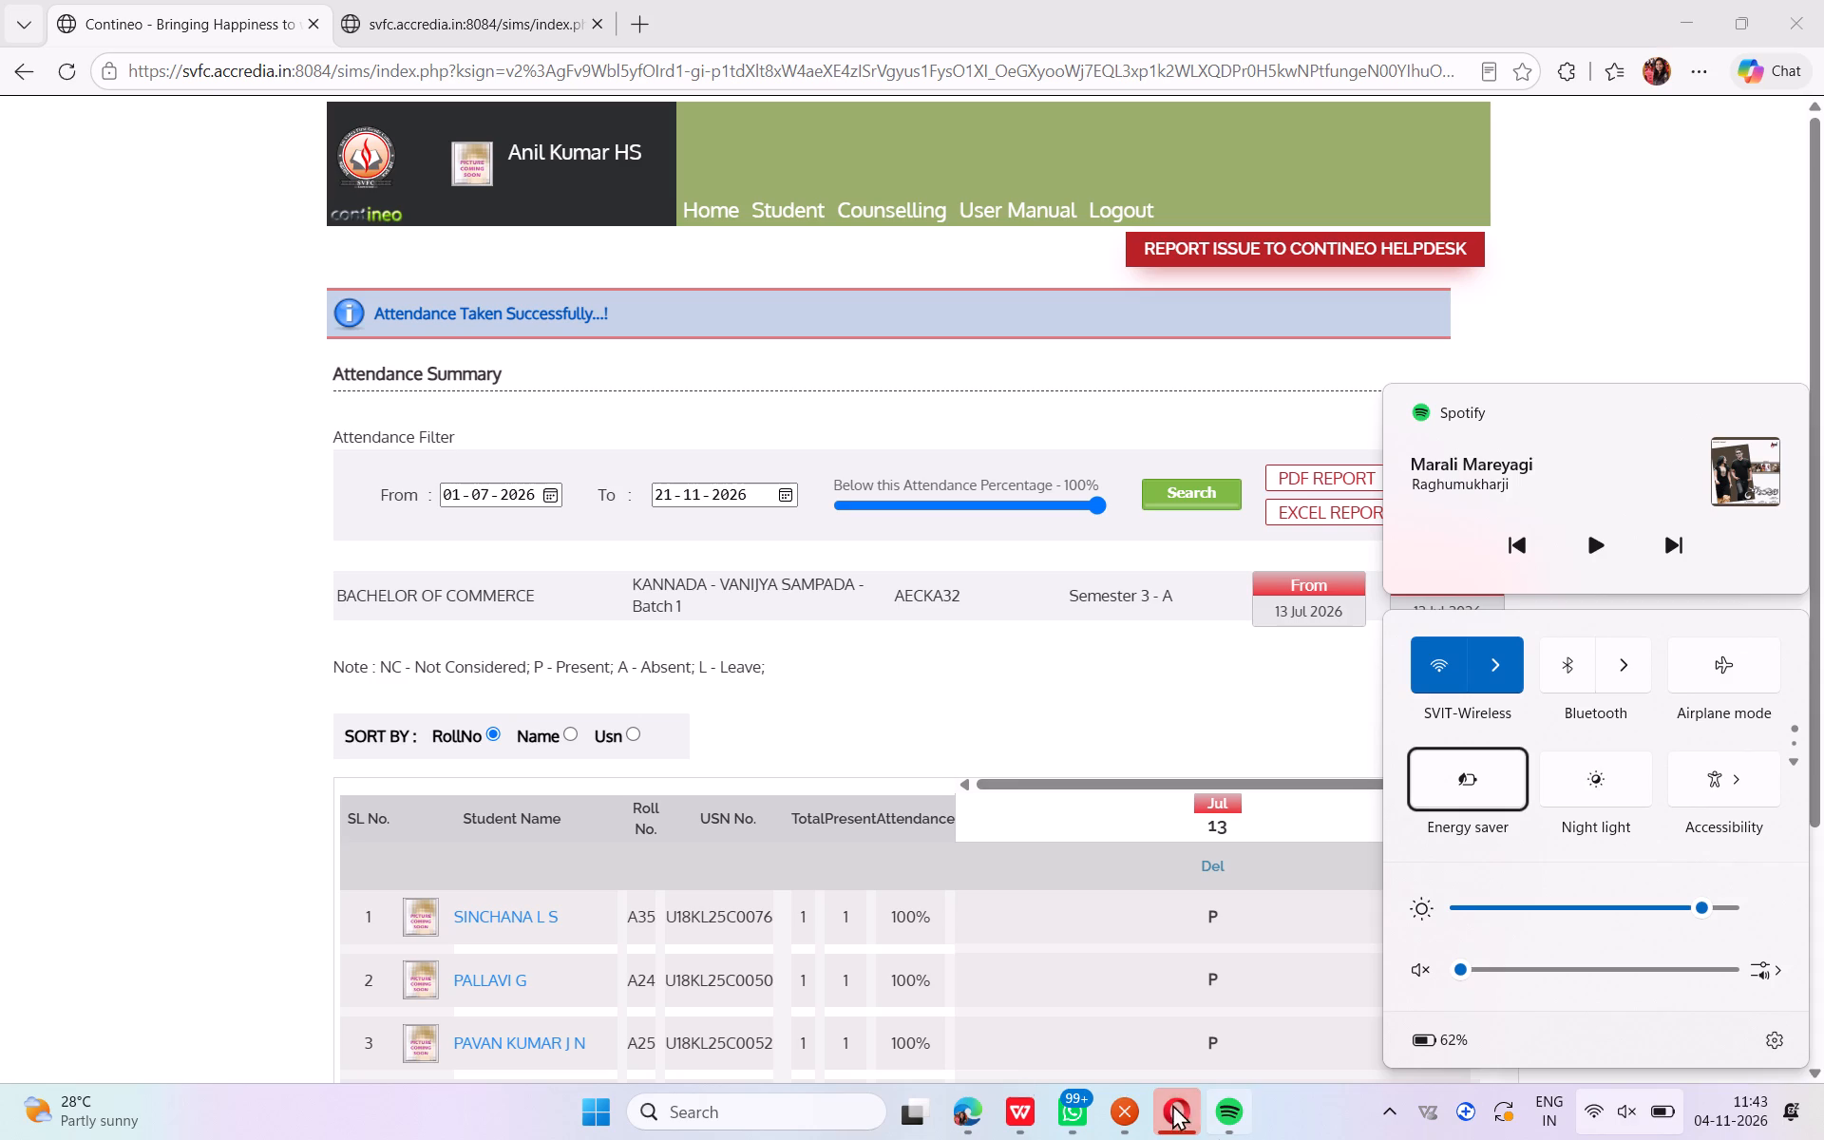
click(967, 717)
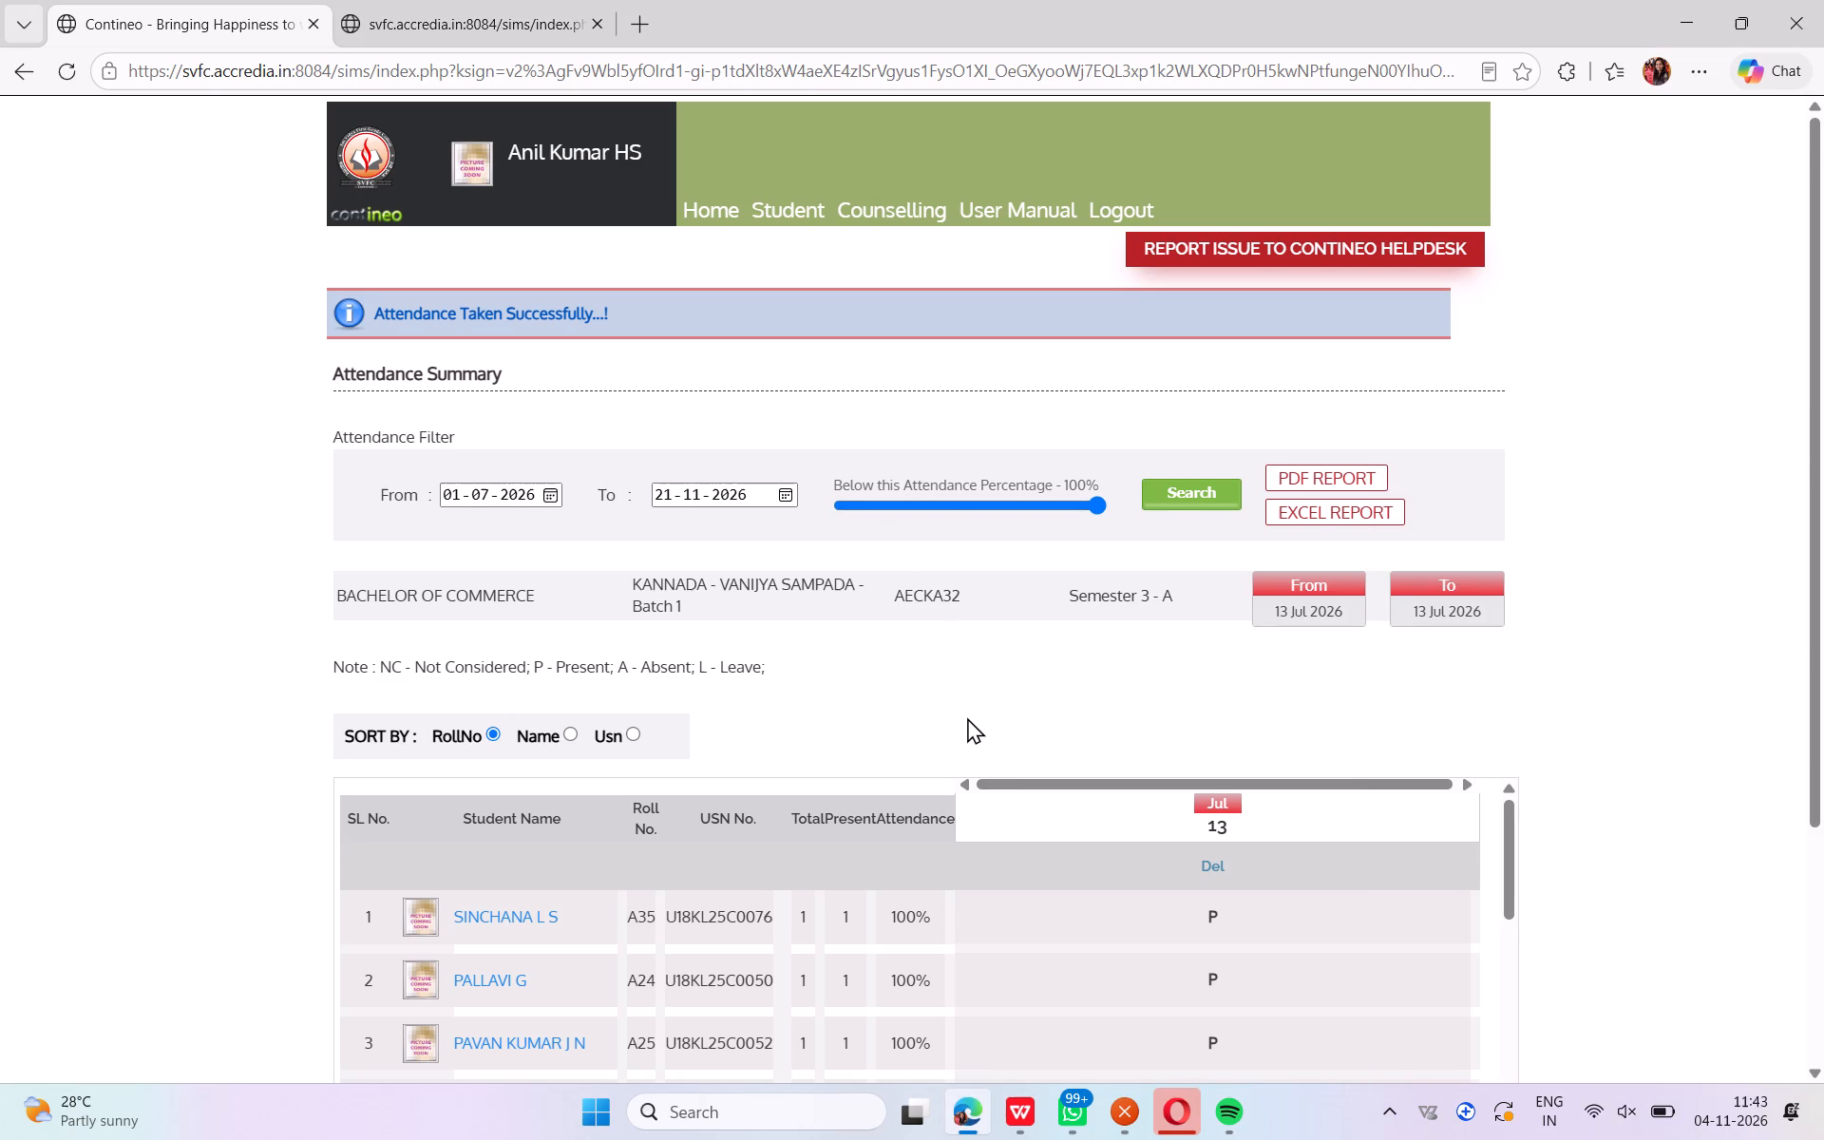
Examine the 13th Jul 2026 attendance summary for the AECKA32 Batch 1 students.
key(Down)
key(Down)
key(Down)
key(Down)
key(Down)
key(Down)
key(Down)
key(Down)
key(Down)
key(Down)
key(Down)
key(Down)
key(Down)
key(Down)
key(Down)
key(Down)
key(Down)
key(Down)
key(Down)
key(Down)
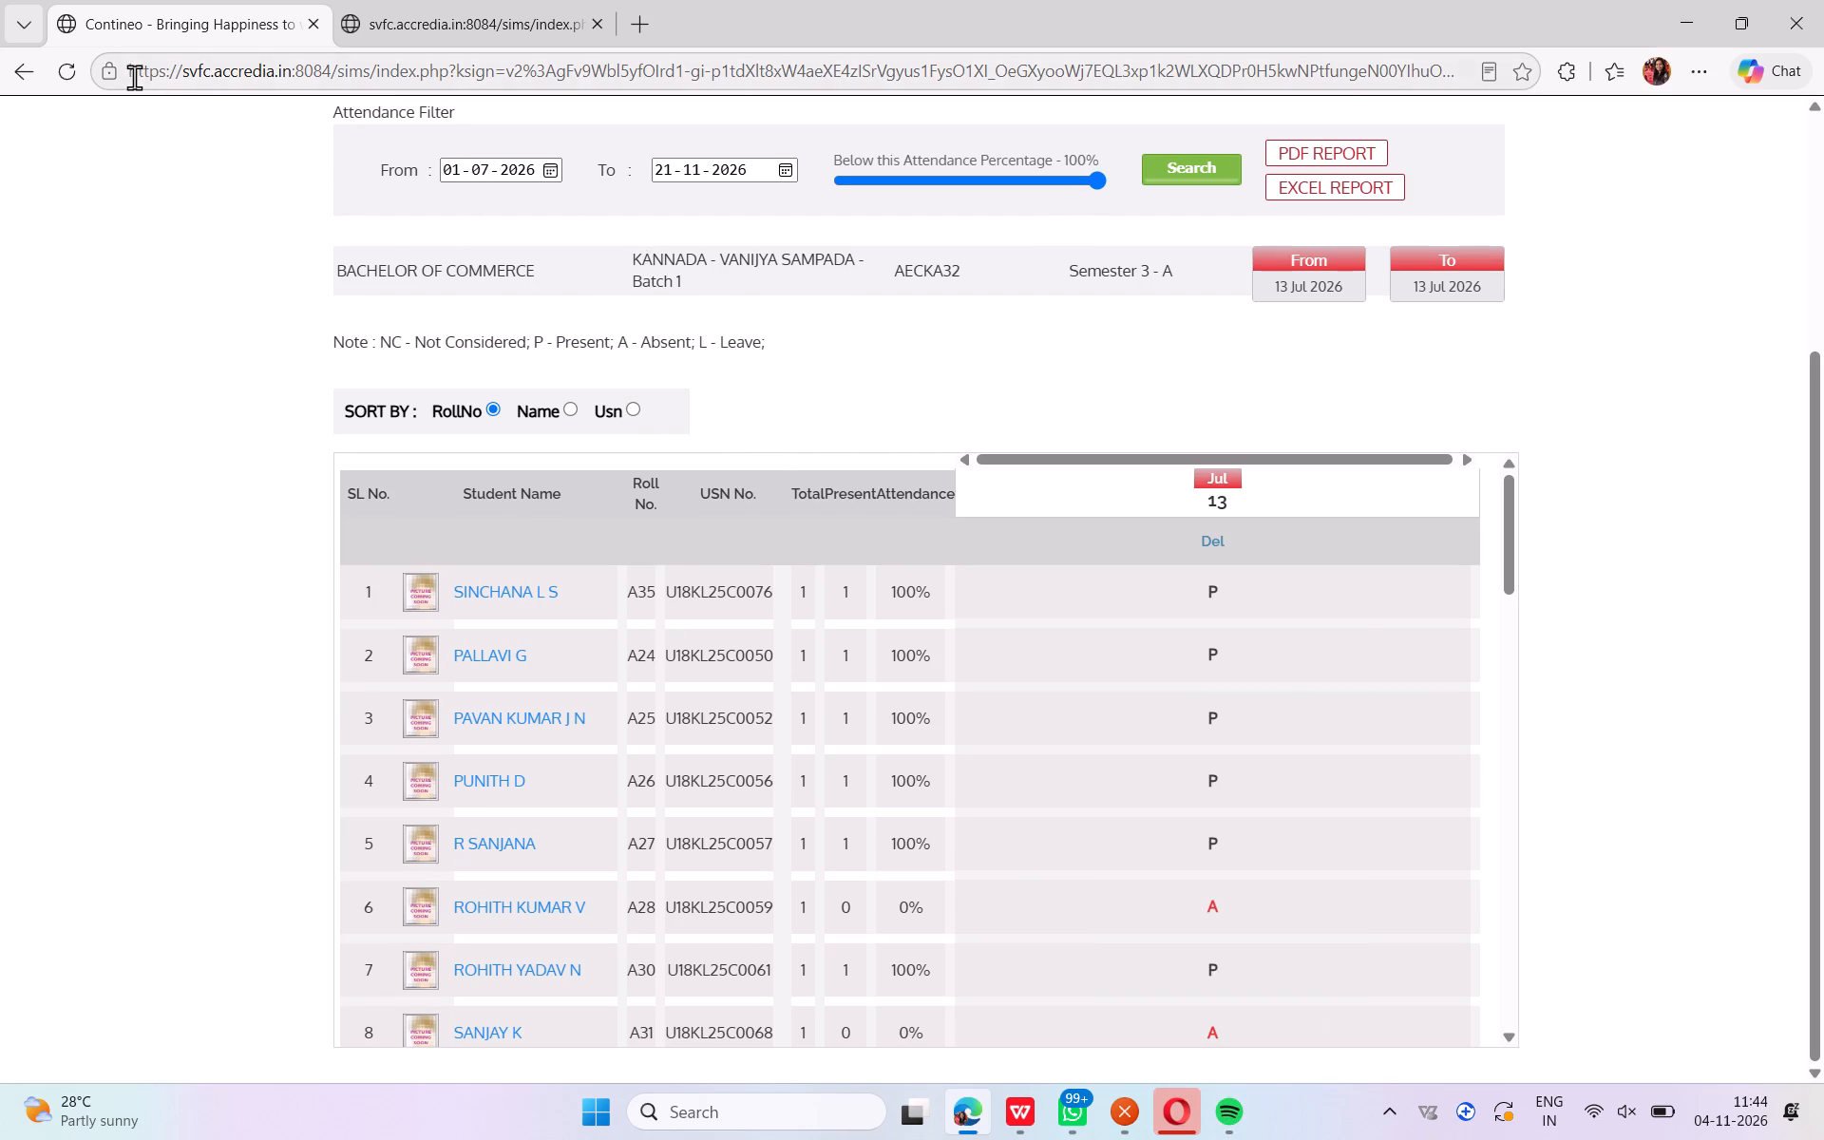
Return to the pending attendance list and open the 14th Jul 2026 11:15 AM sheet for Sem03 Section B, AECKA32.
click(21, 85)
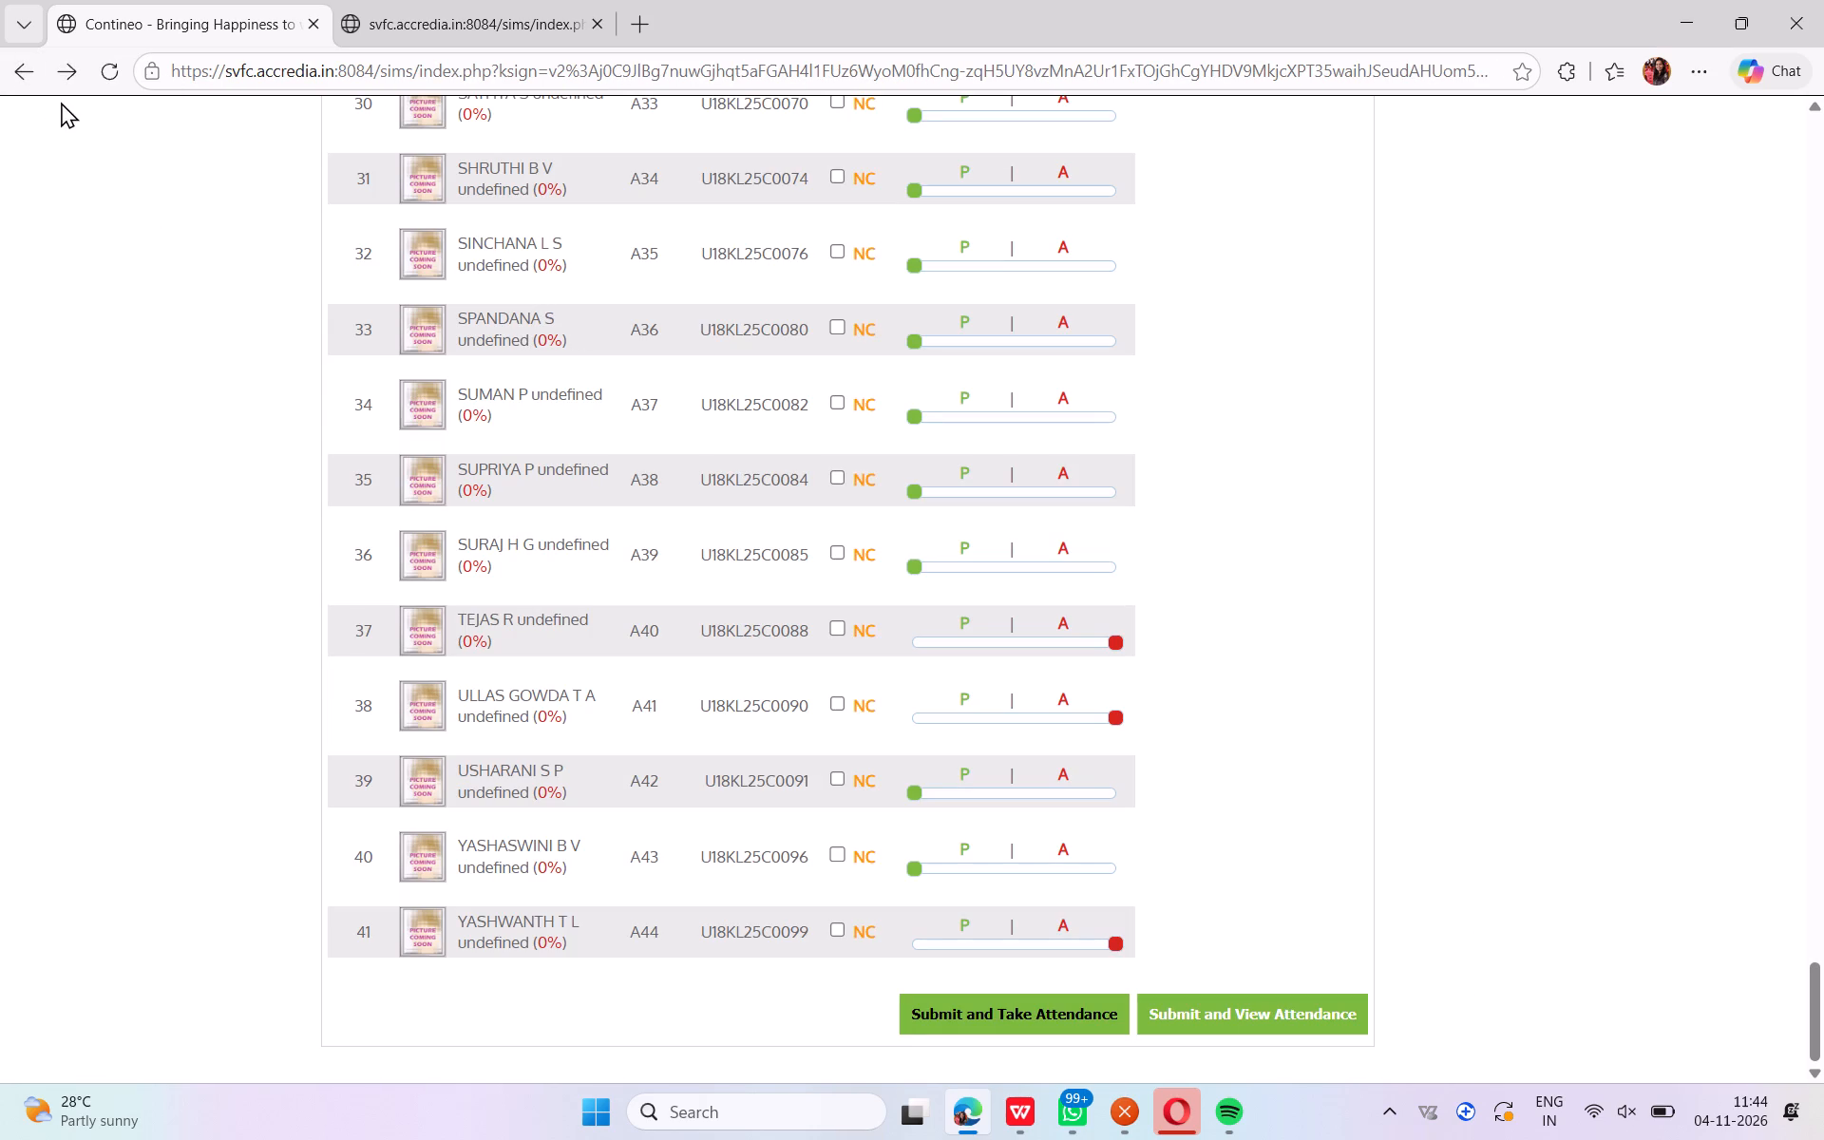
click(0, 71)
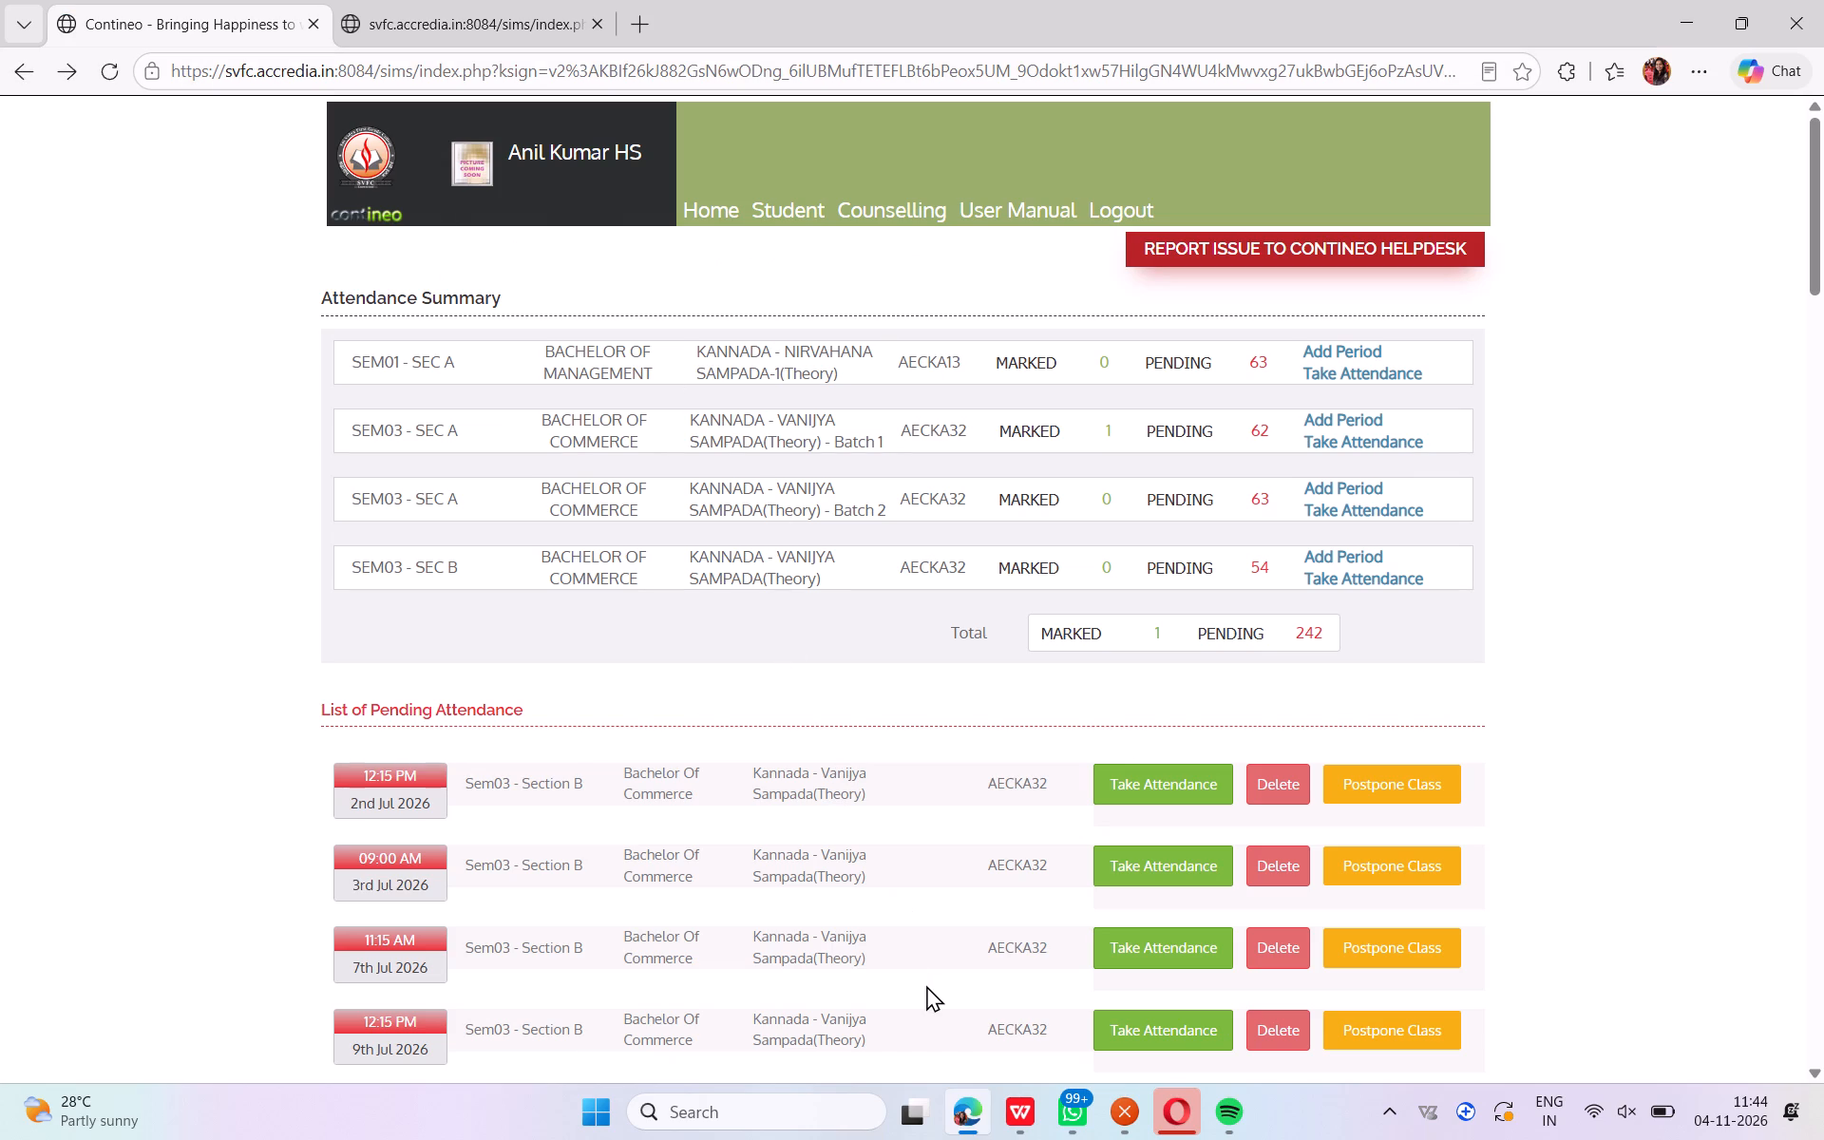
key(Down)
key(Down)
key(Down)
key(Down)
key(Down)
key(Down)
key(Down)
key(Down)
key(Down)
key(Down)
key(Down)
key(Down)
key(Down)
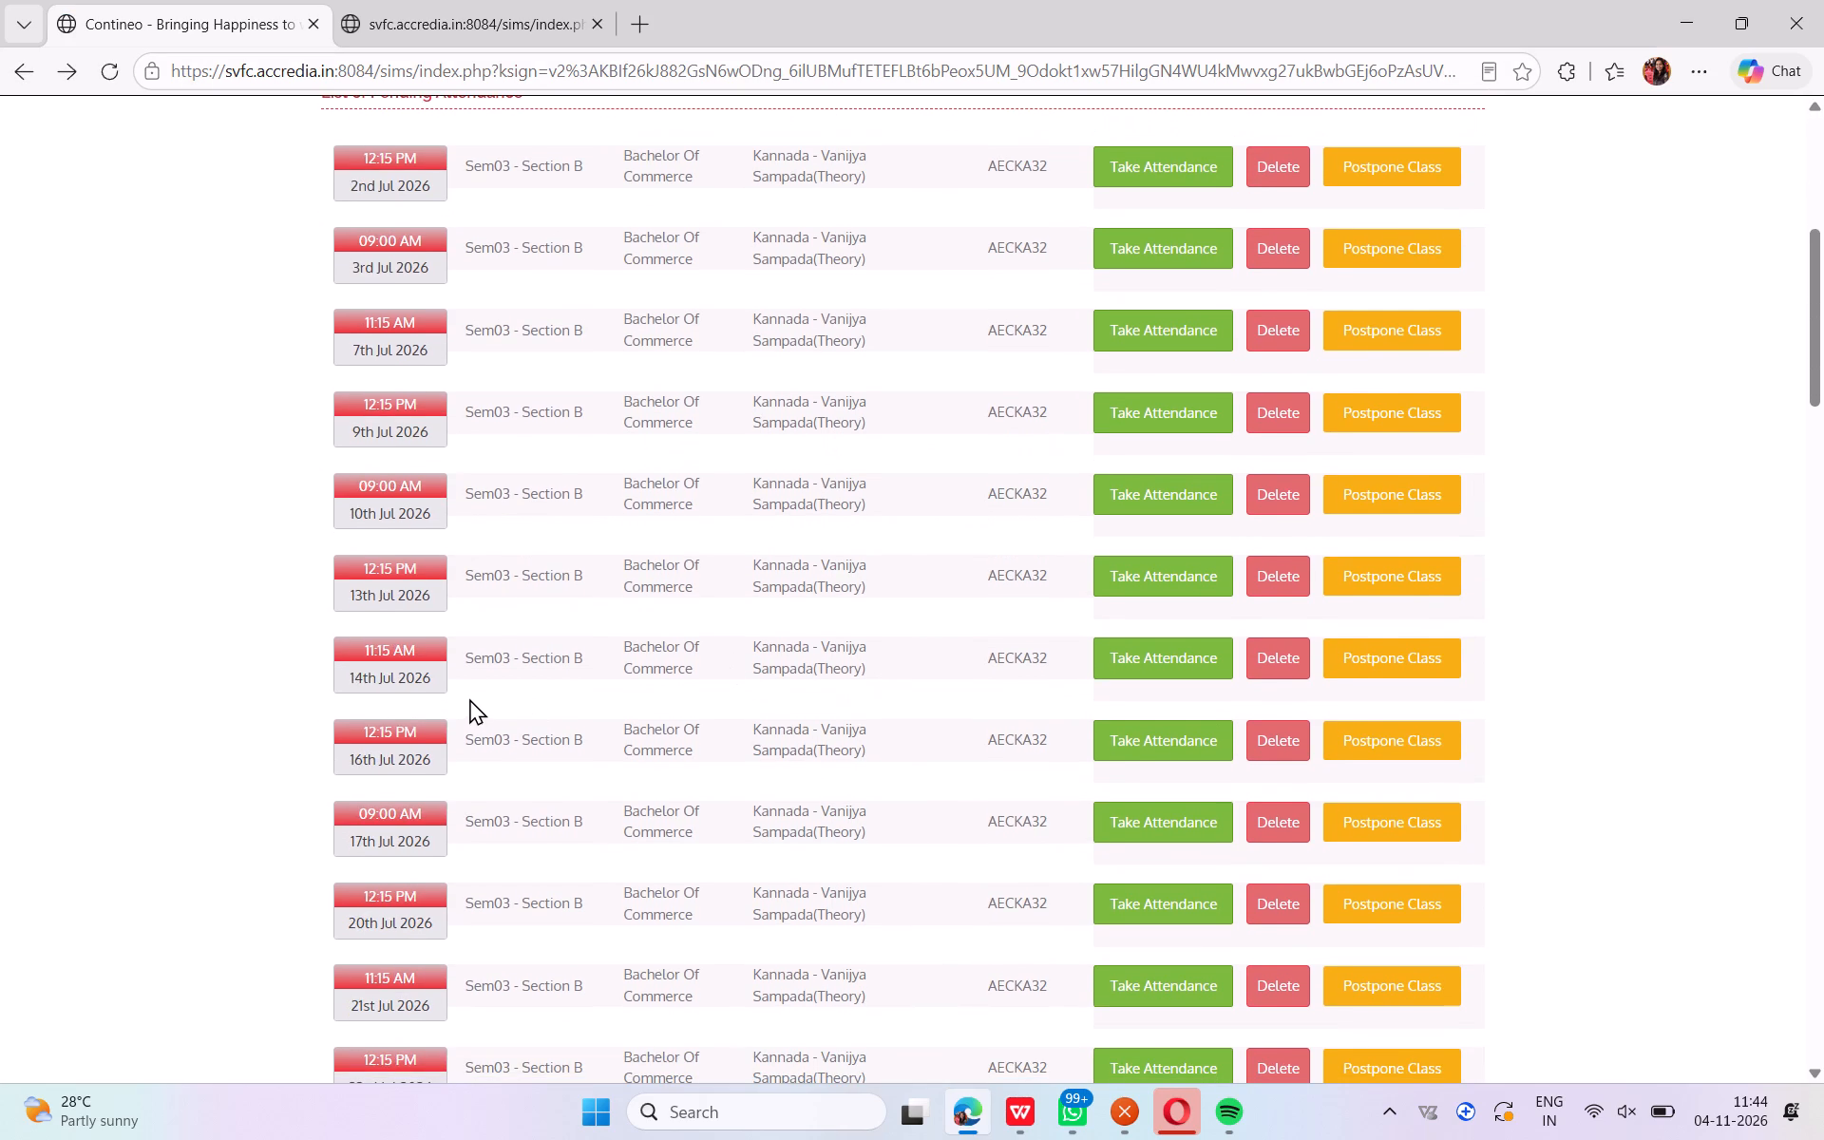
click(1118, 644)
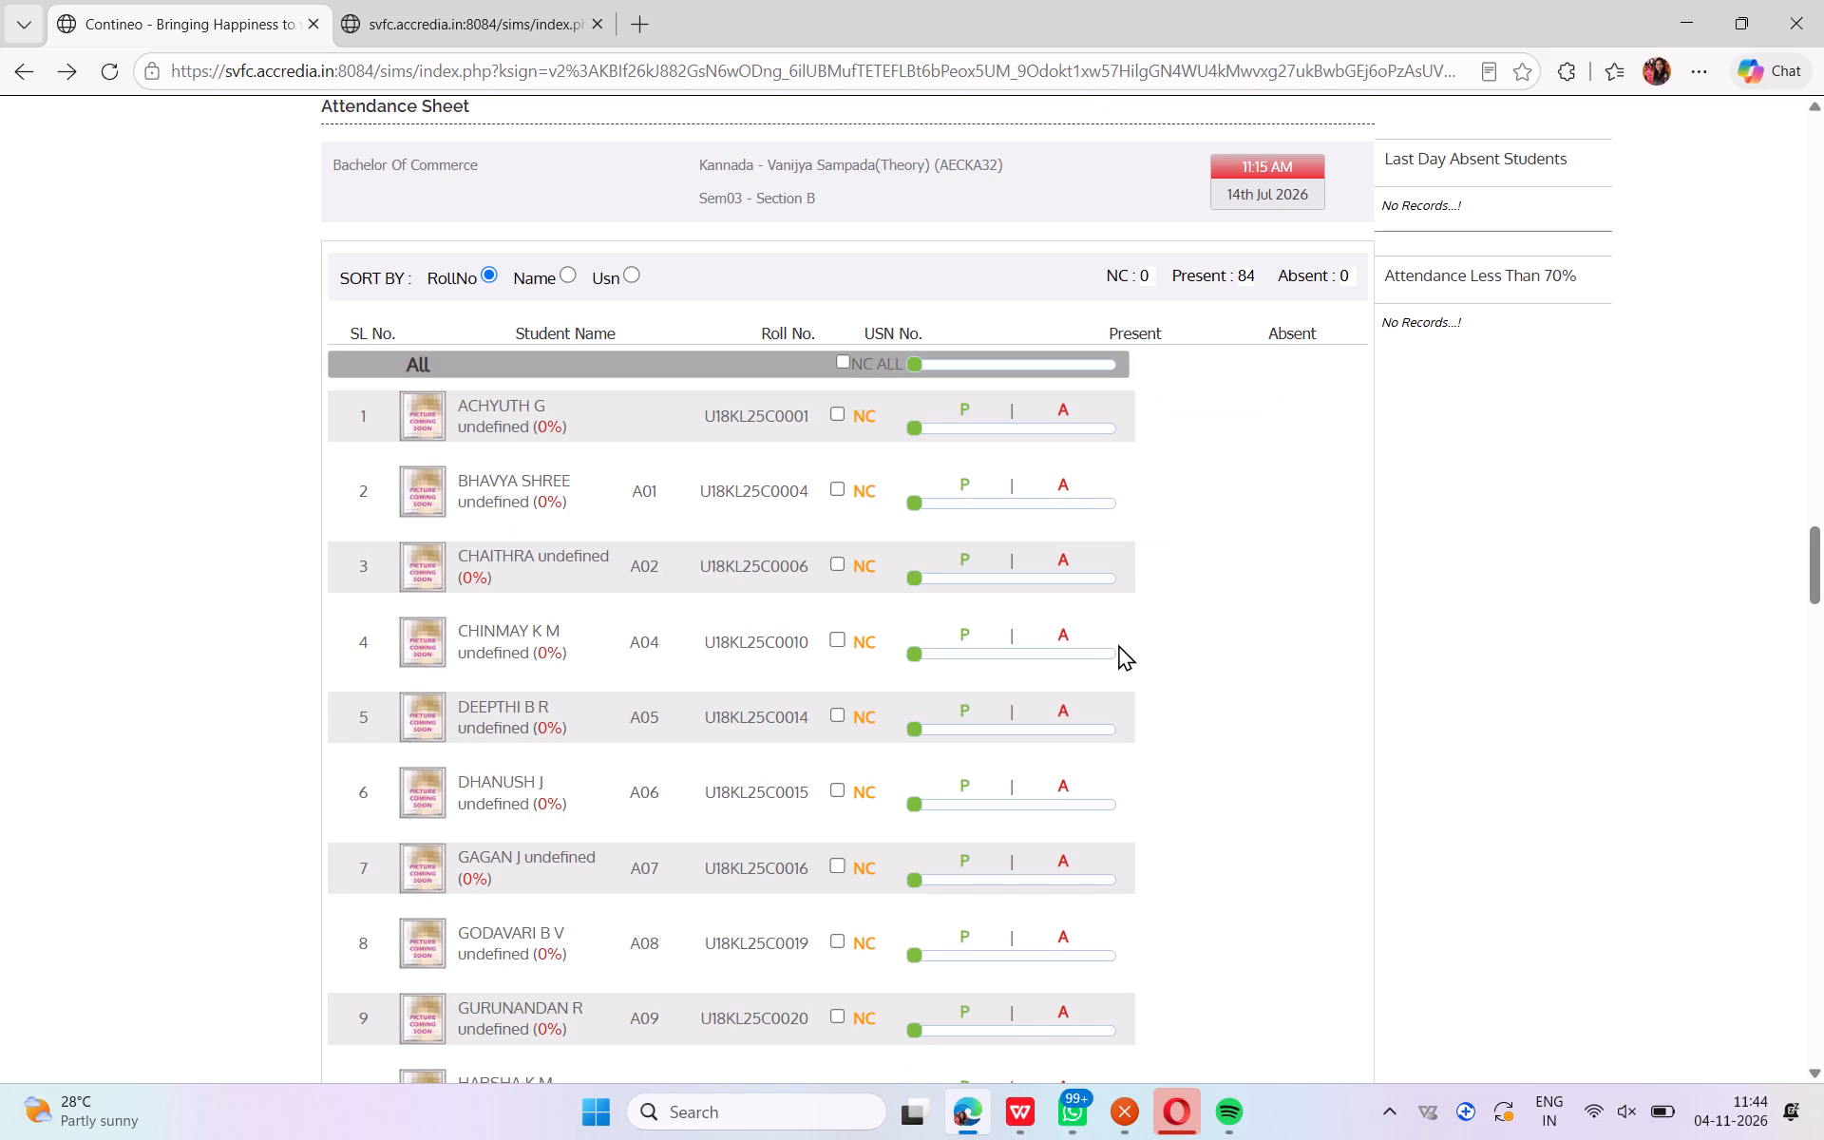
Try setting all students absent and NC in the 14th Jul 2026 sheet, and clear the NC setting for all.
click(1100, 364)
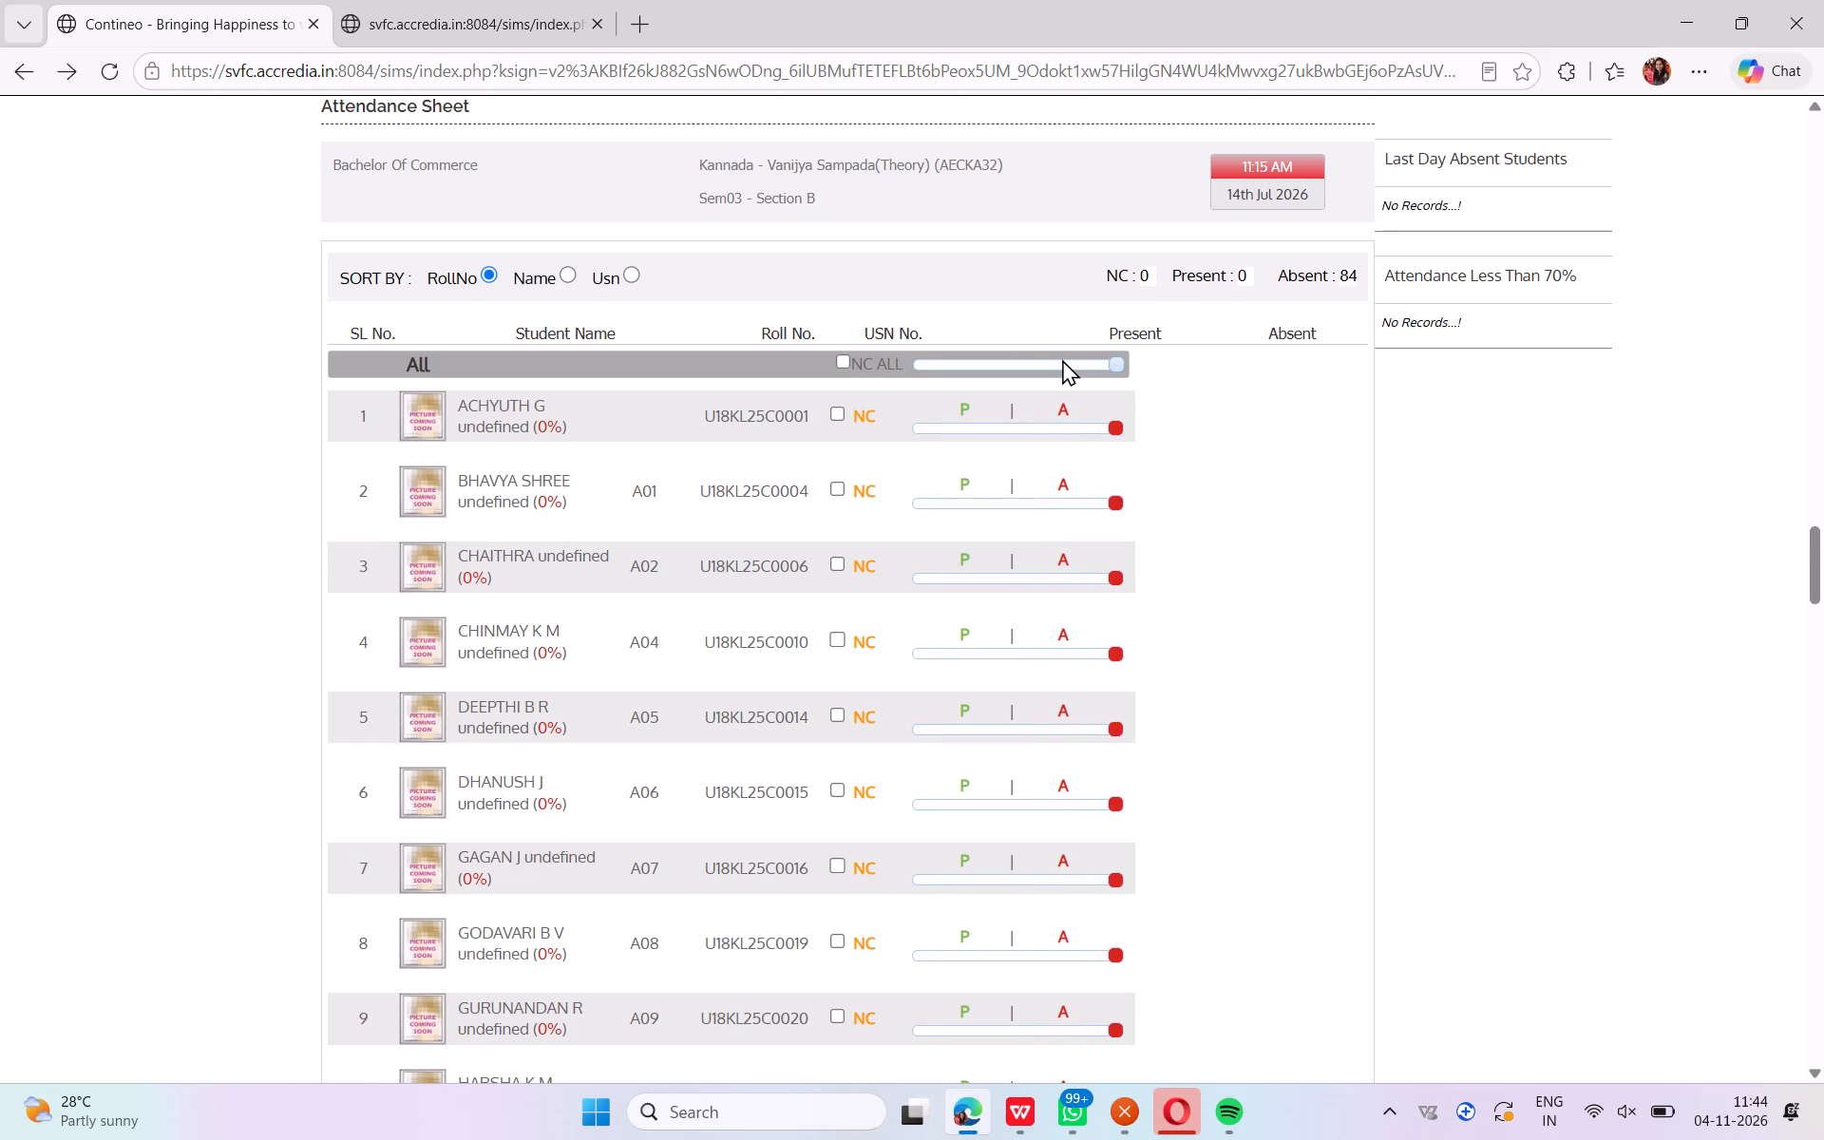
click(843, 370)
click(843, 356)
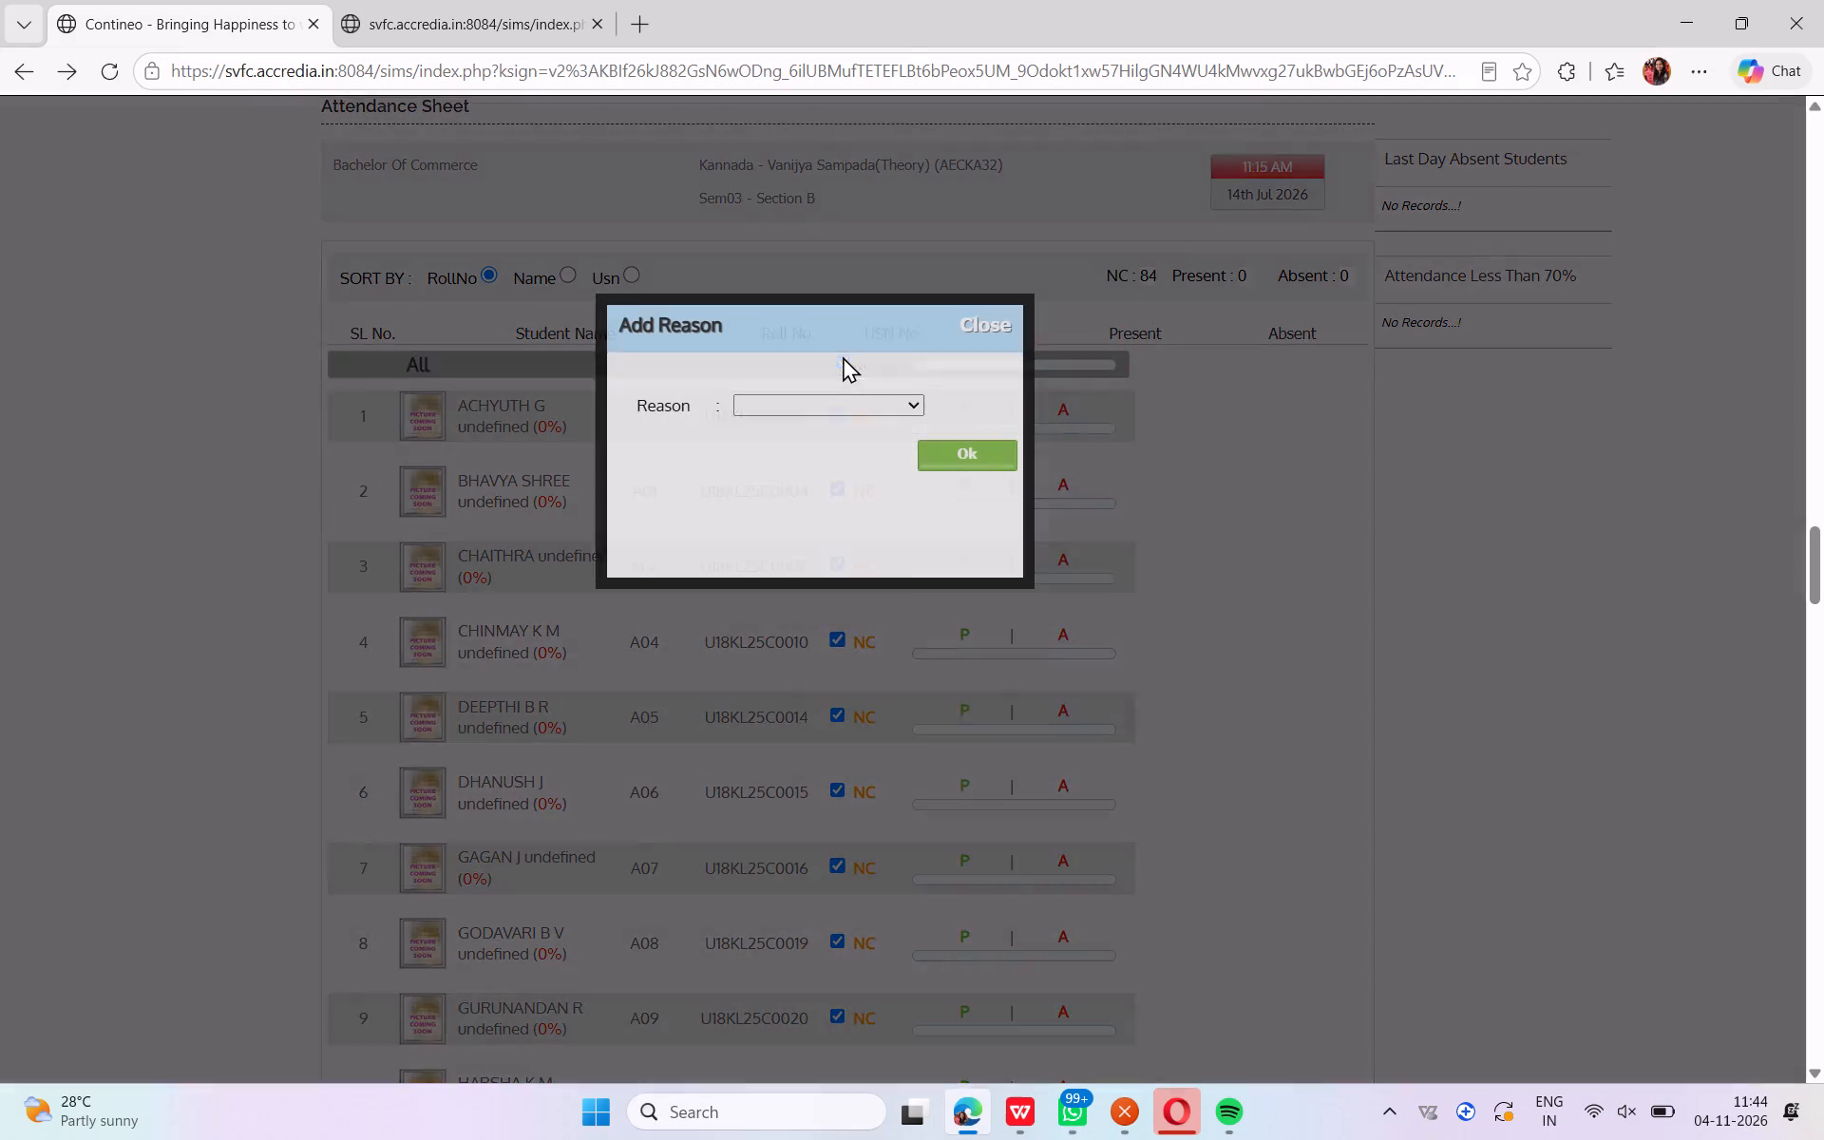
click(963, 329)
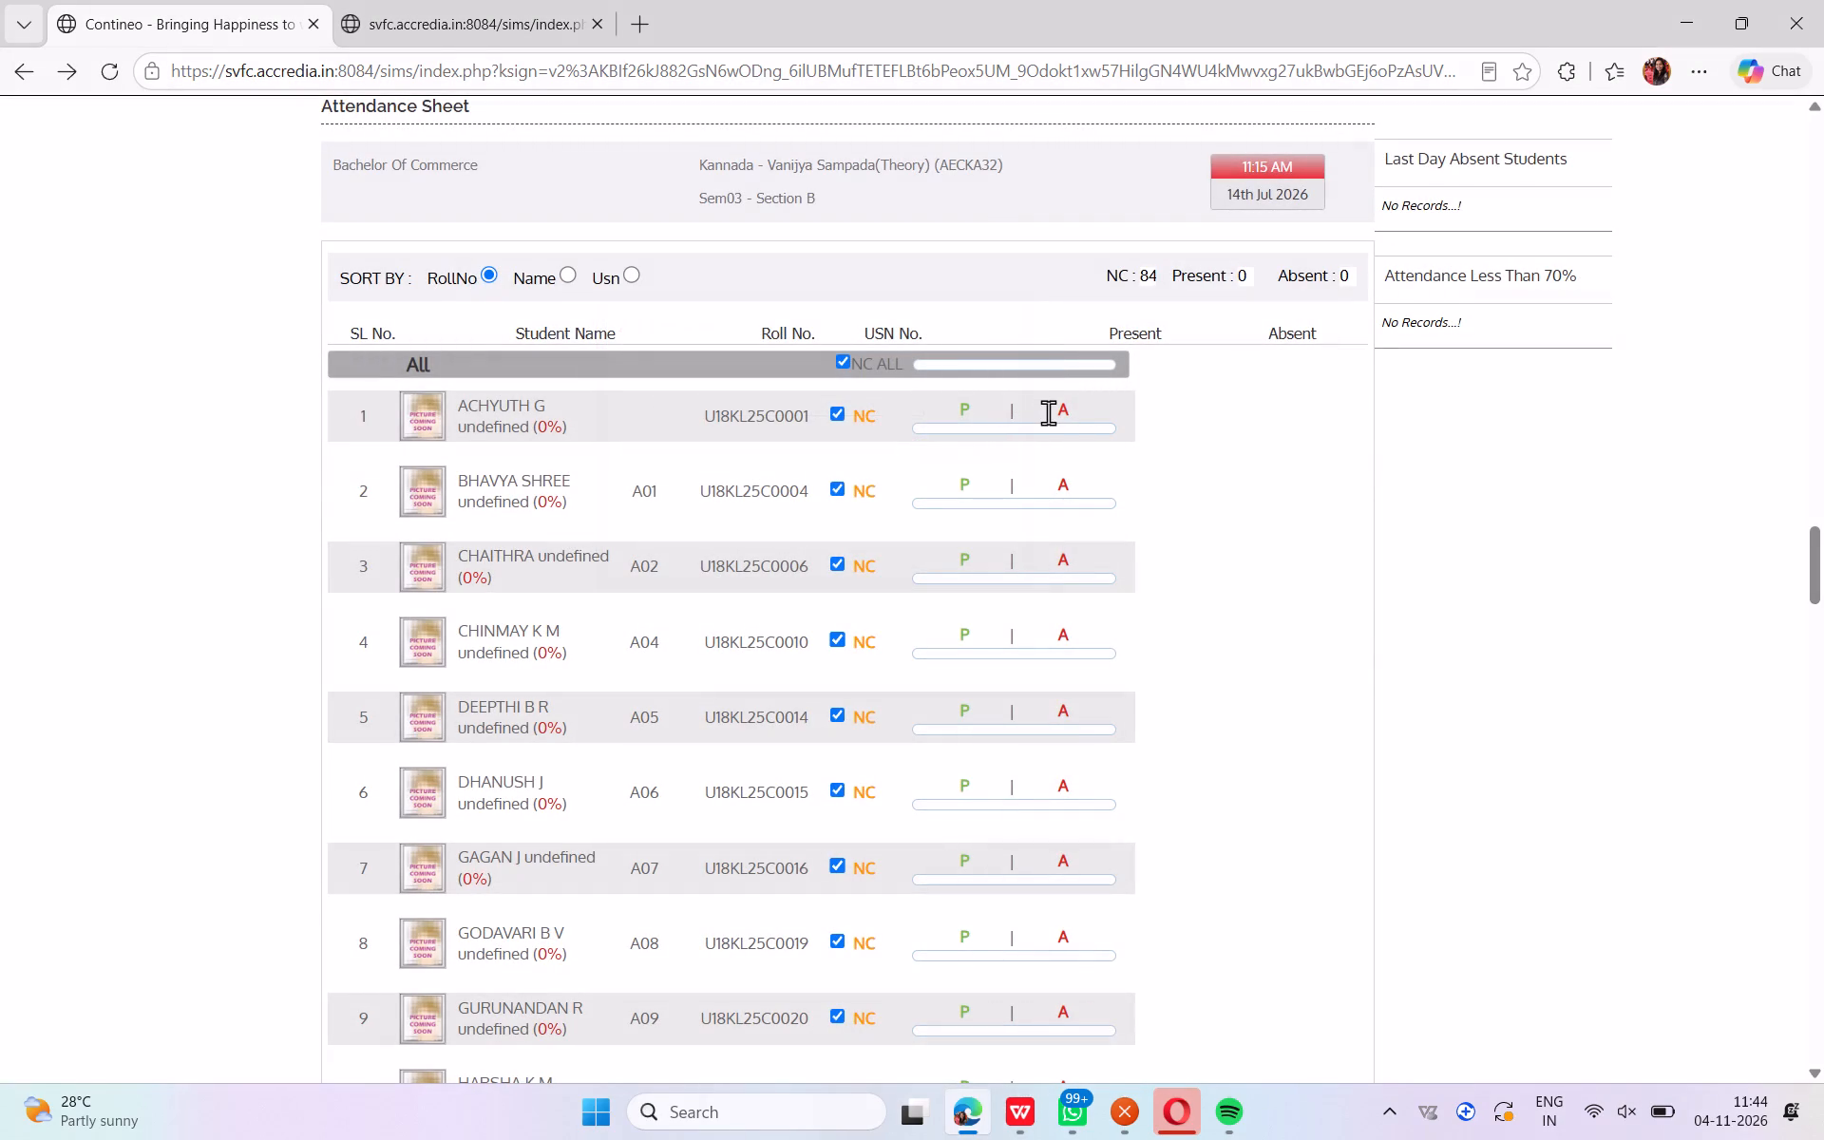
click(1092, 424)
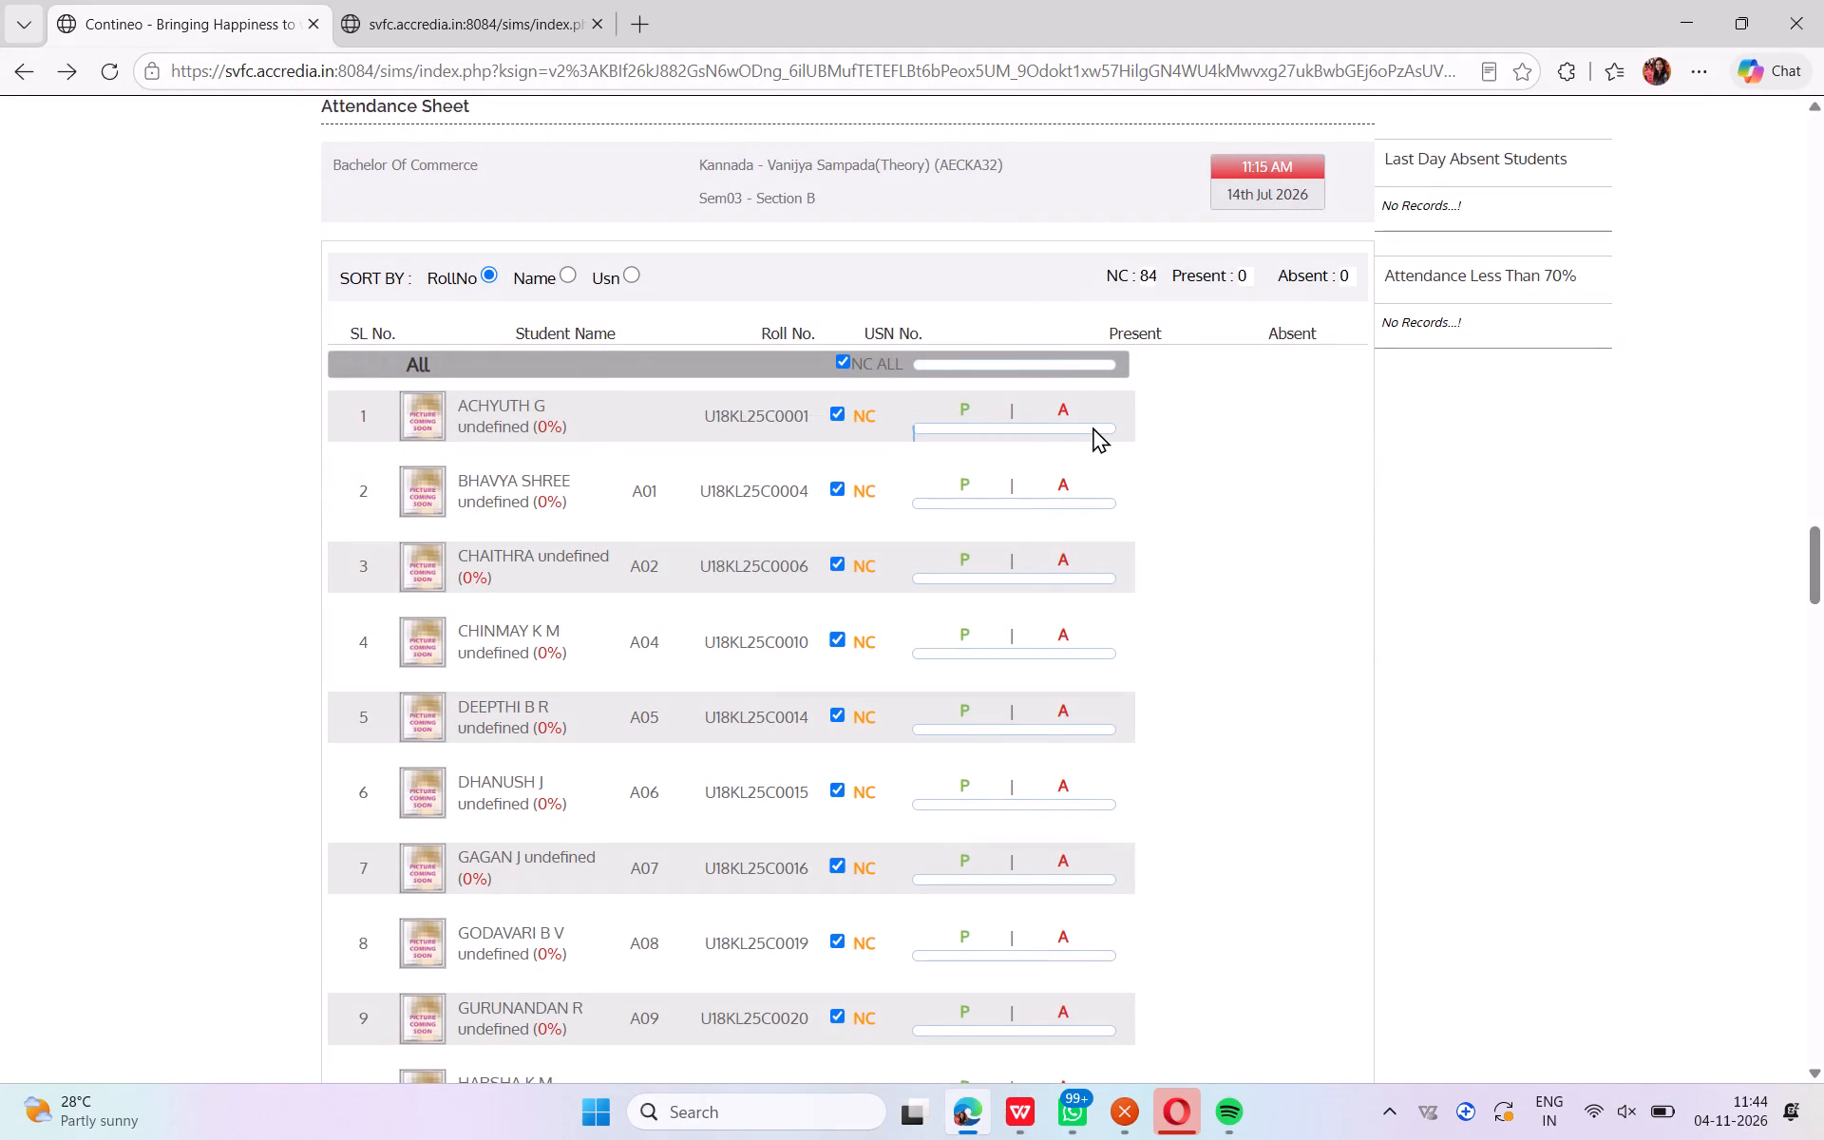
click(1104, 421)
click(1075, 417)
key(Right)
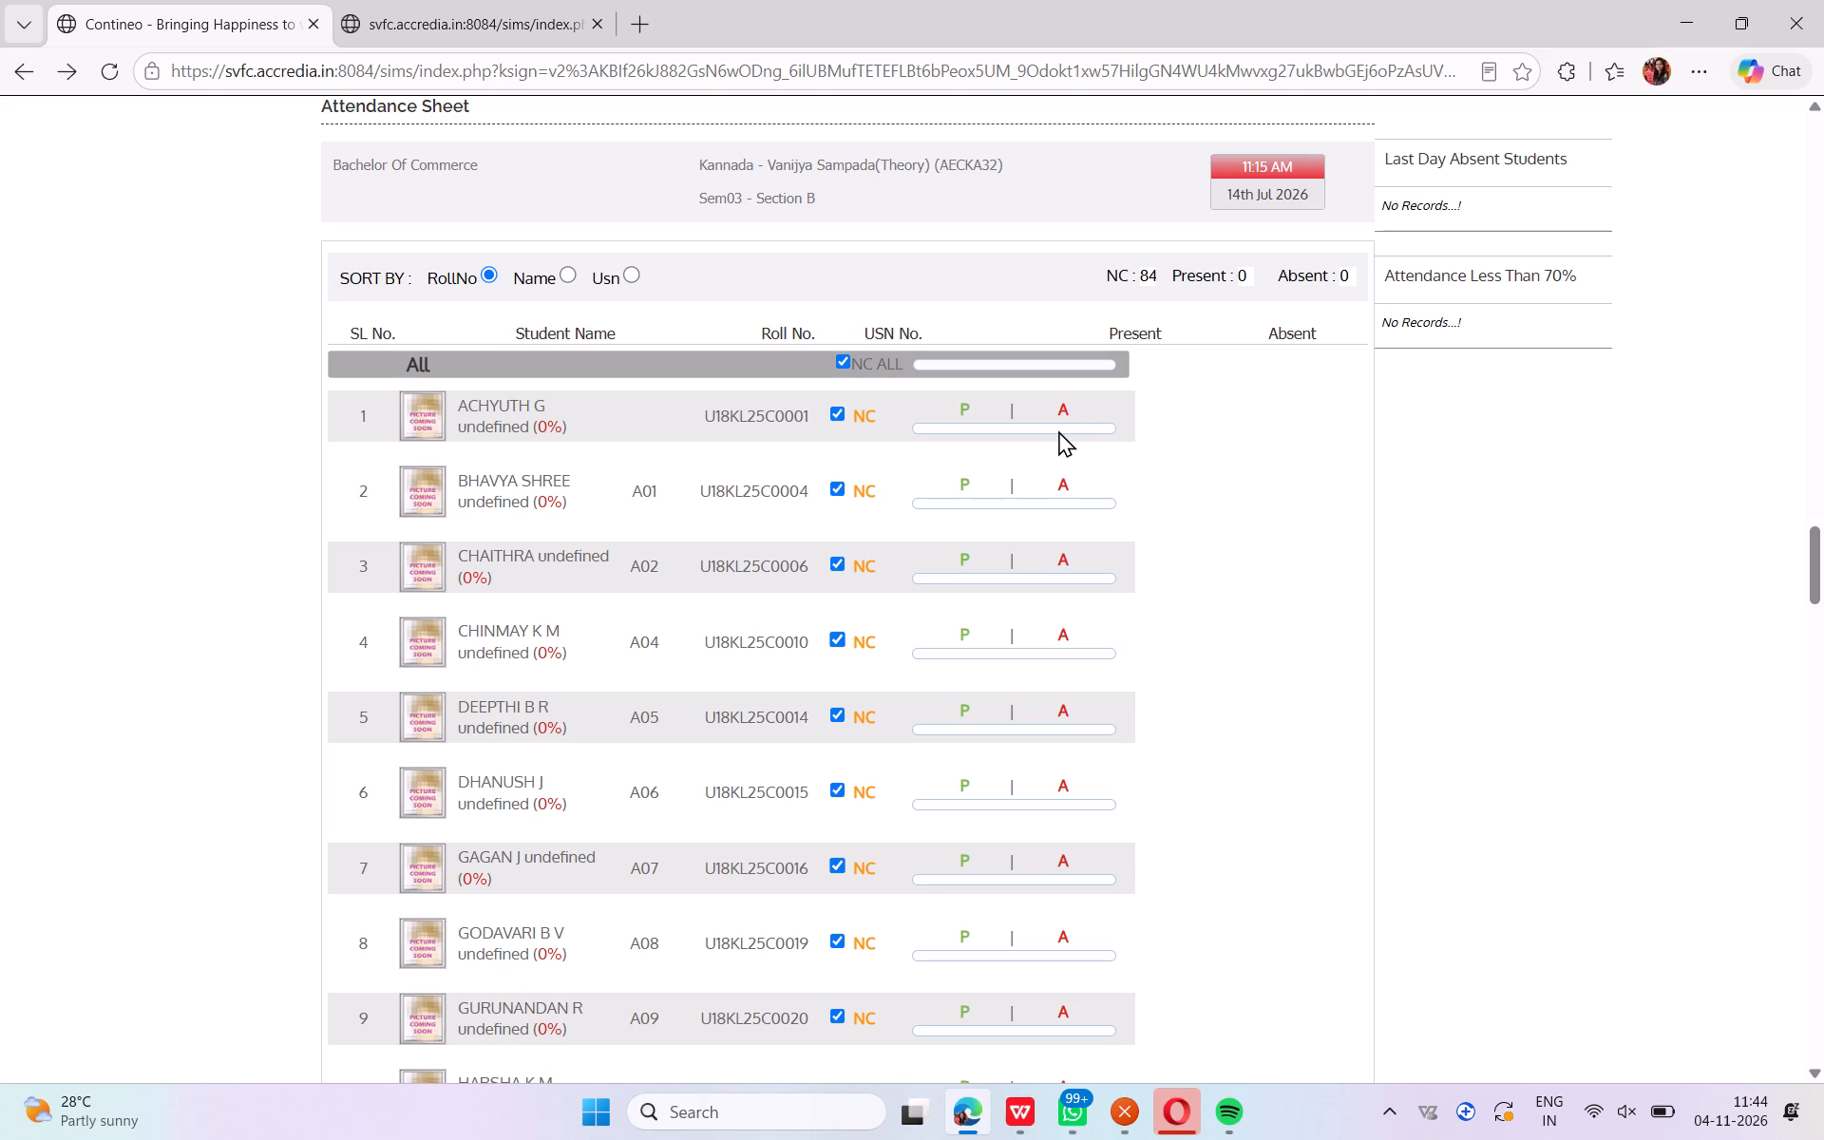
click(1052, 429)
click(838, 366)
Mark the first listed student and those with roll numbers A04 and A07 absent in the 14th Jul 2026 sheet.
click(1061, 425)
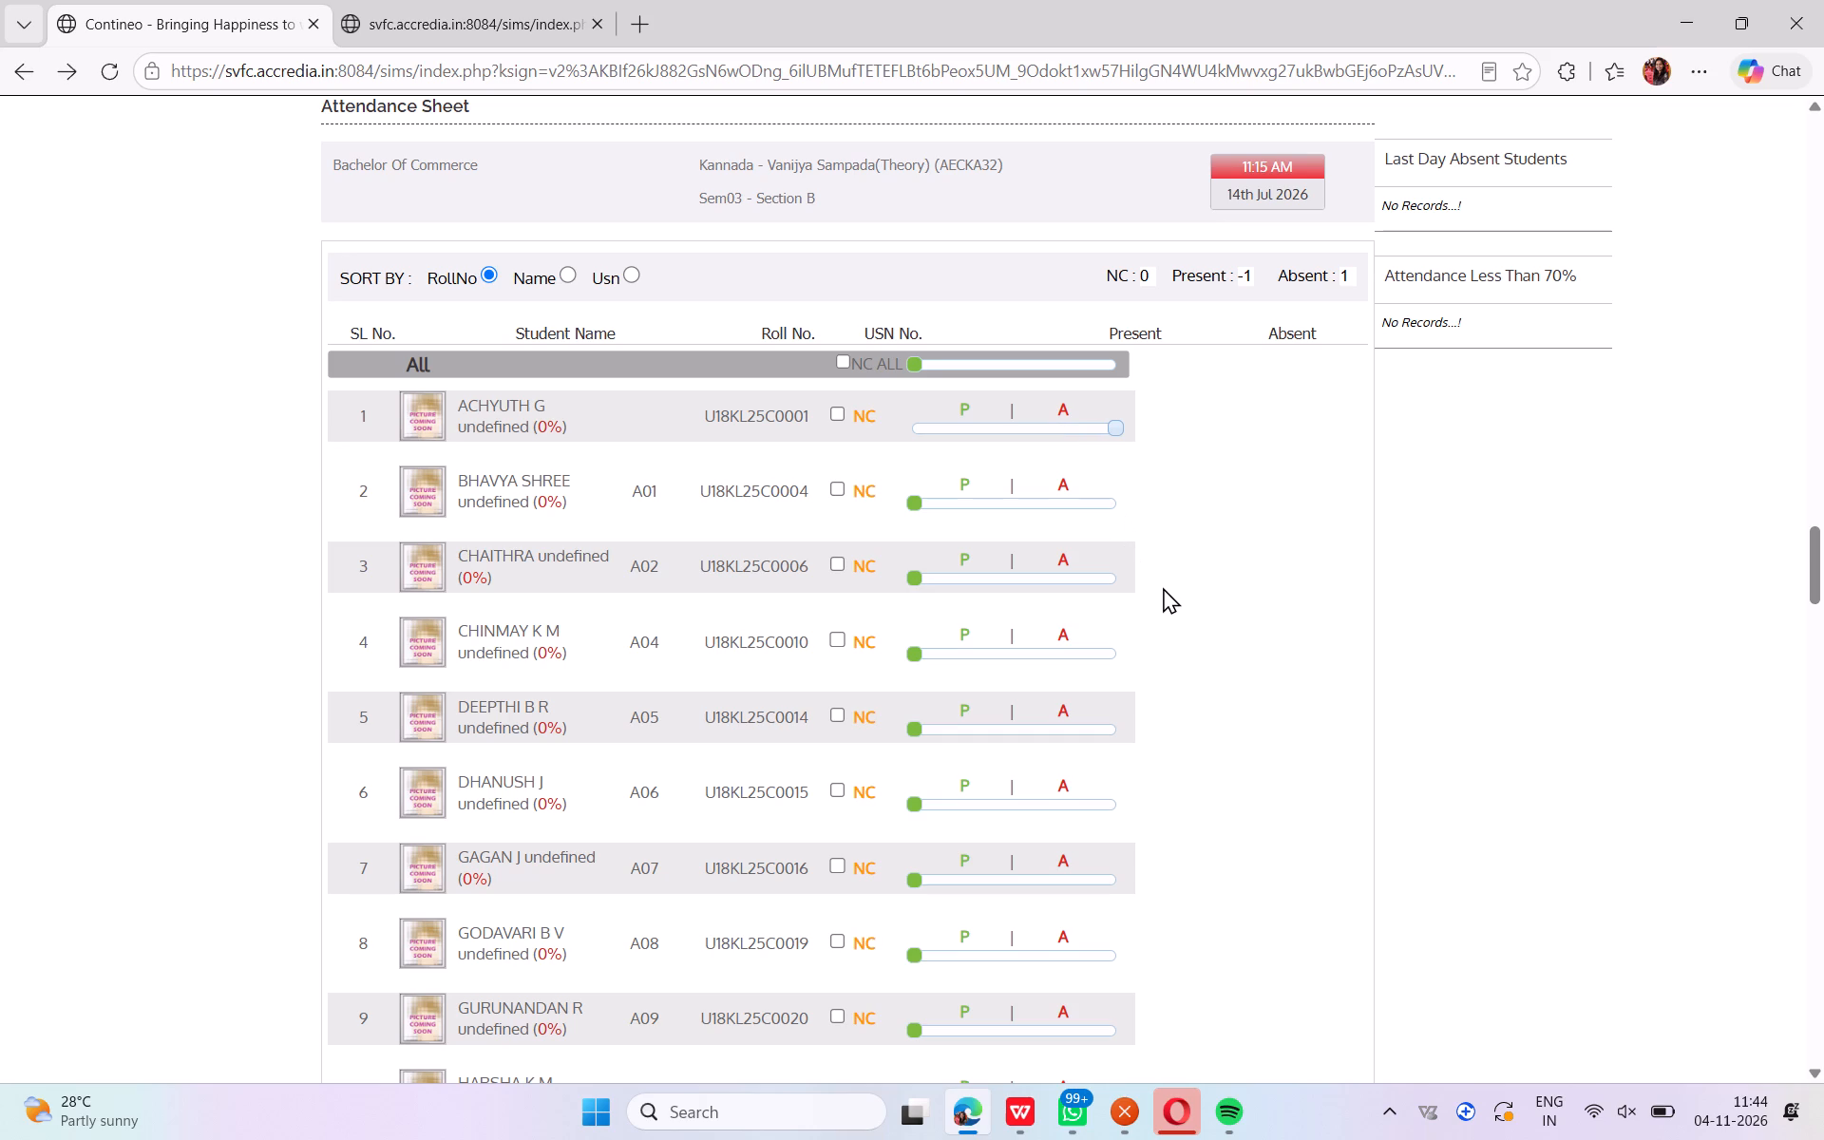
click(1082, 650)
click(1073, 875)
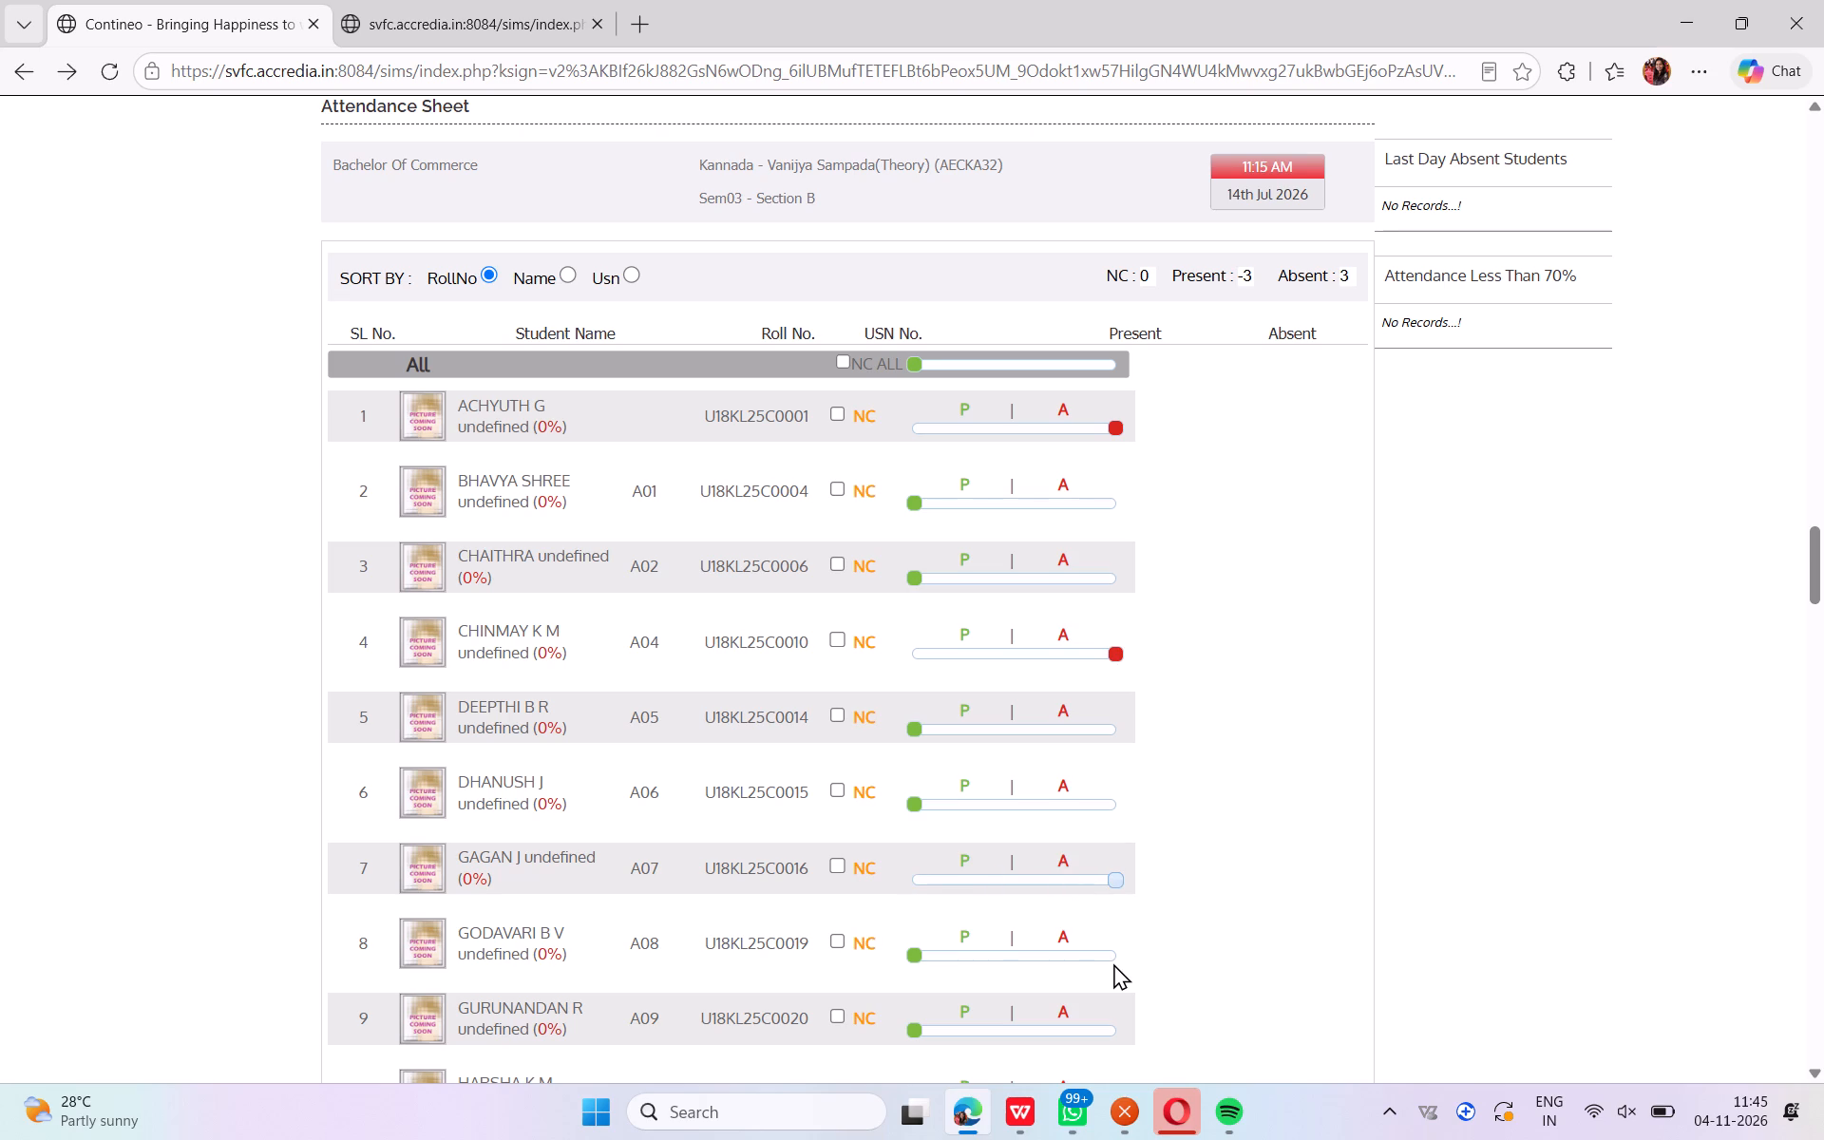
Mark the students with roll numbers A10 and A13 absent in the 14th Jul 2026 sheet, keeping A07 absent.
key(Down)
key(Down)
key(Down)
key(Down)
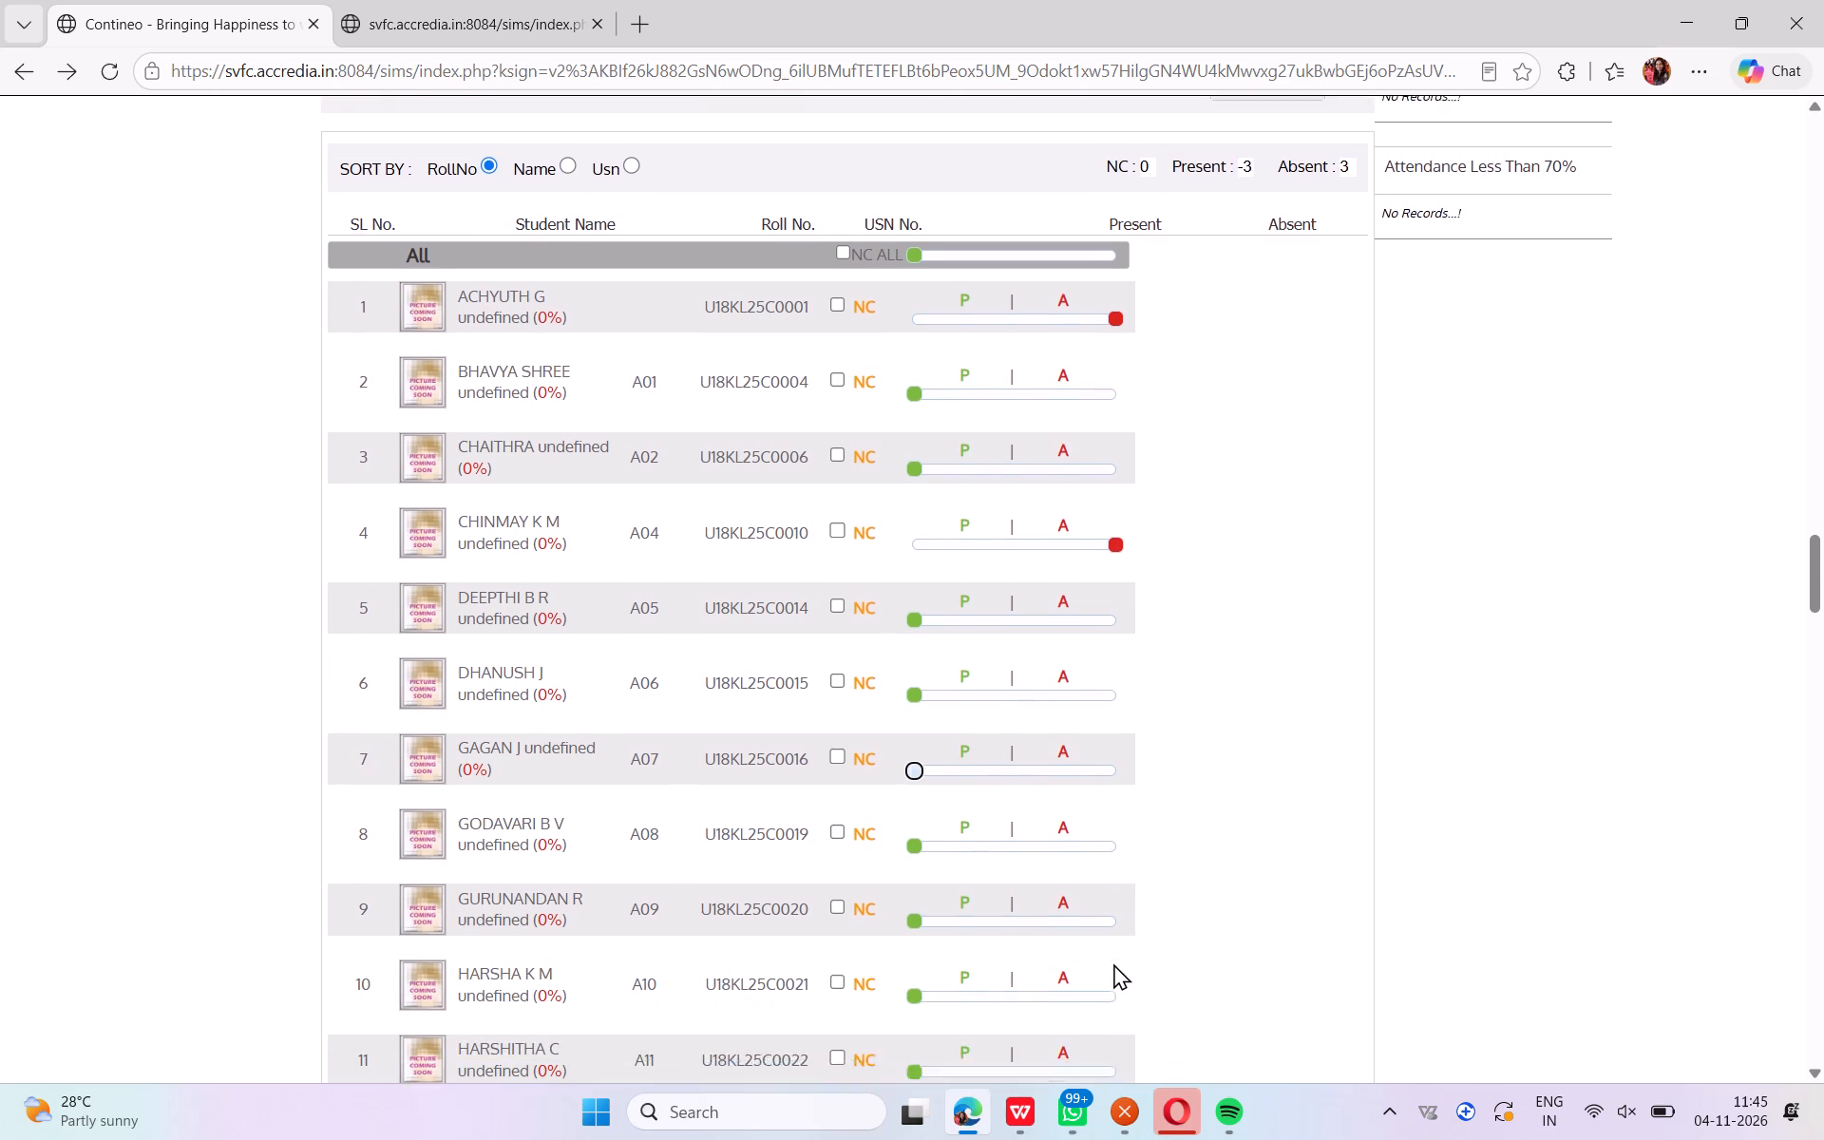
key(Down)
key(Down)
key(Down)
key(Down)
key(Down)
key(Down)
key(Down)
key(Down)
key(Down)
key(Down)
key(Down)
key(Down)
key(Down)
key(Down)
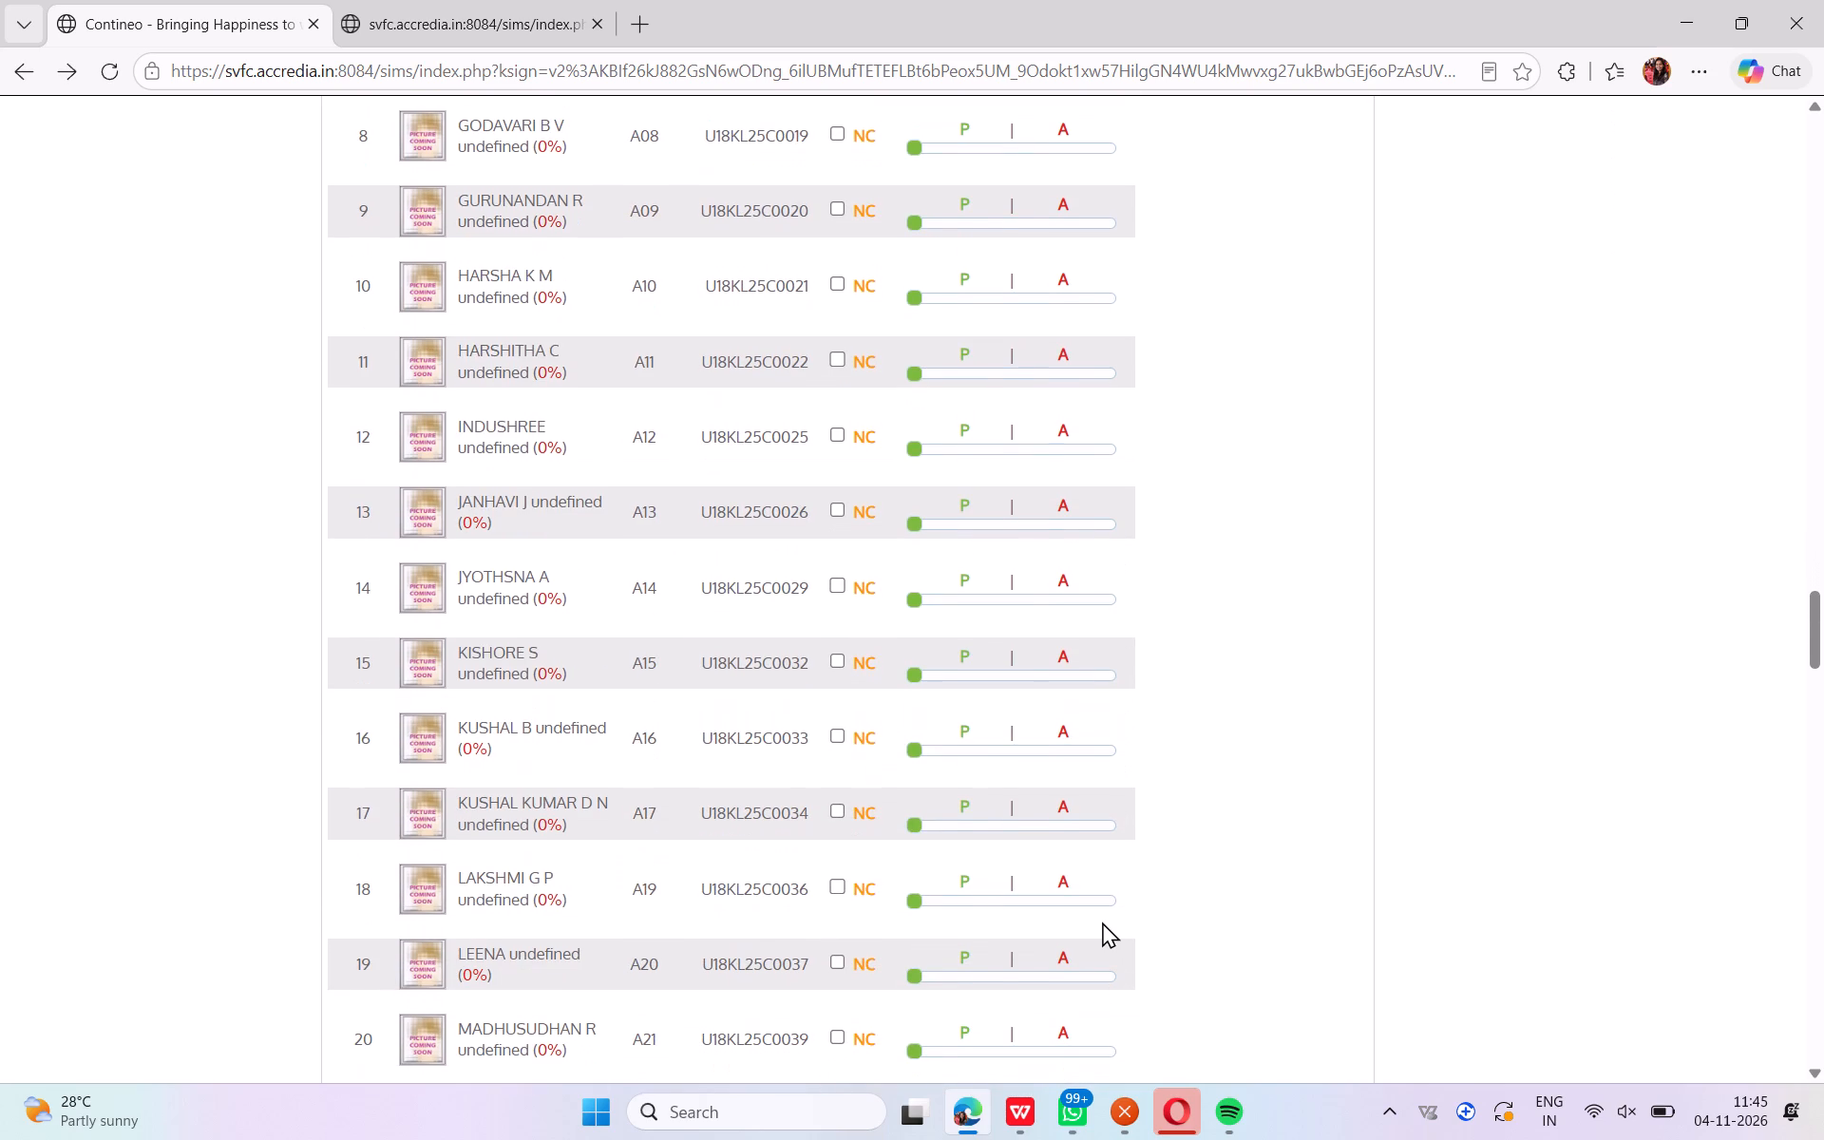
key(Up)
key(Up)
key(Up)
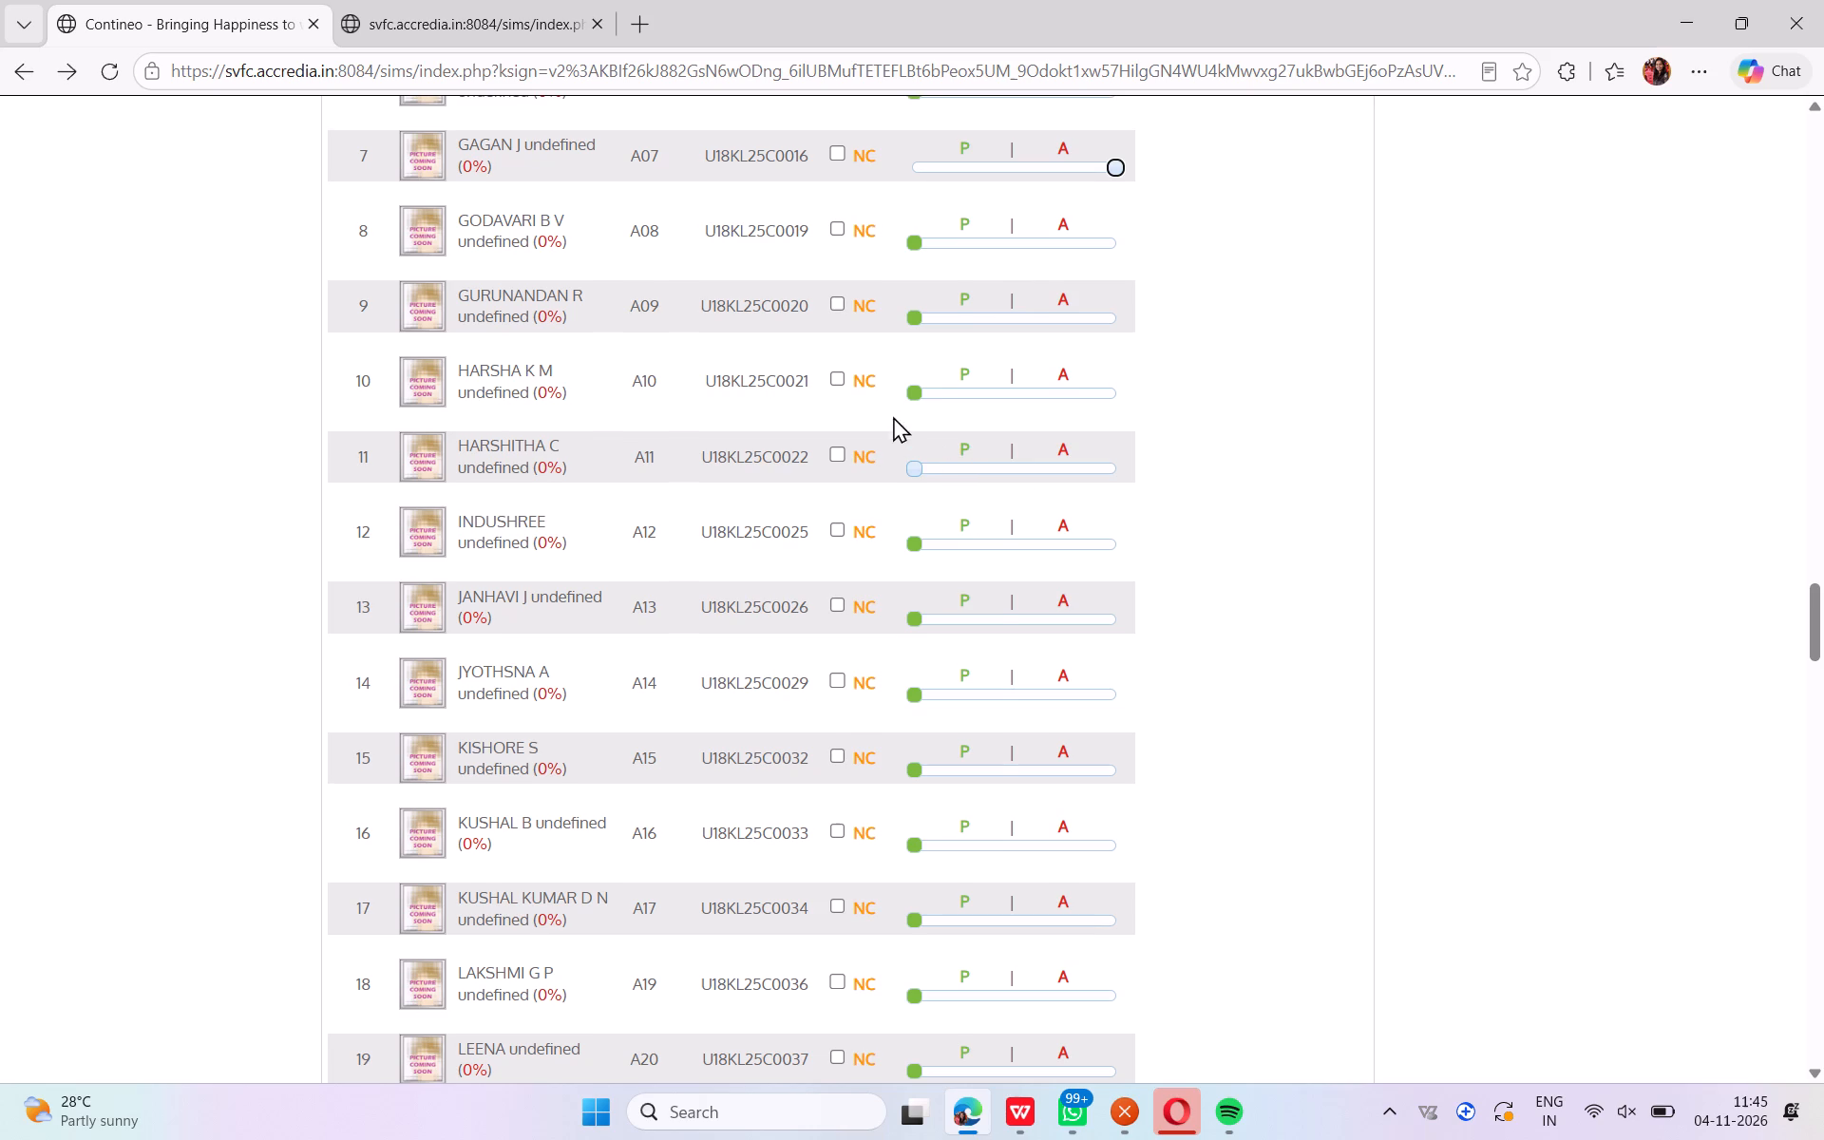
click(1094, 386)
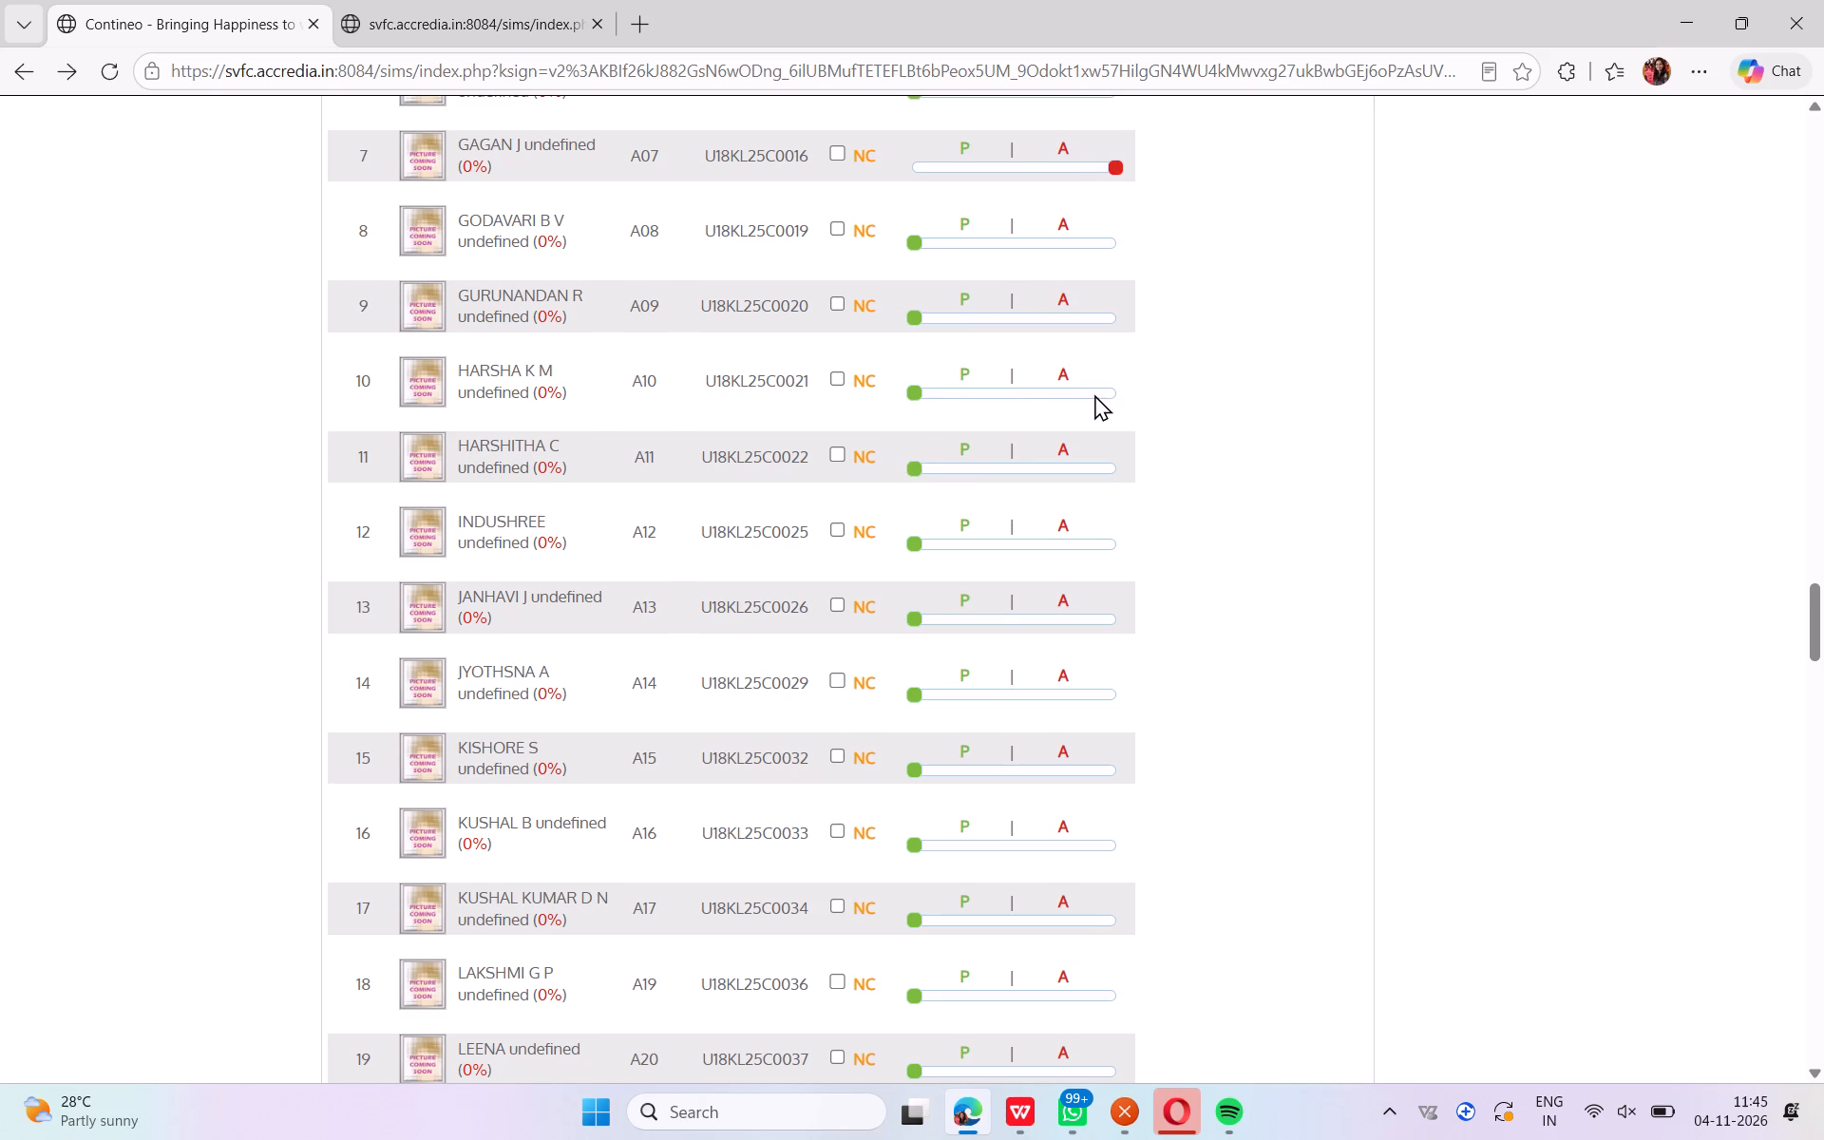
click(1094, 391)
click(1100, 614)
Mark the student with roll number A17 absent in the 14th Jul 2026 sheet.
click(1100, 917)
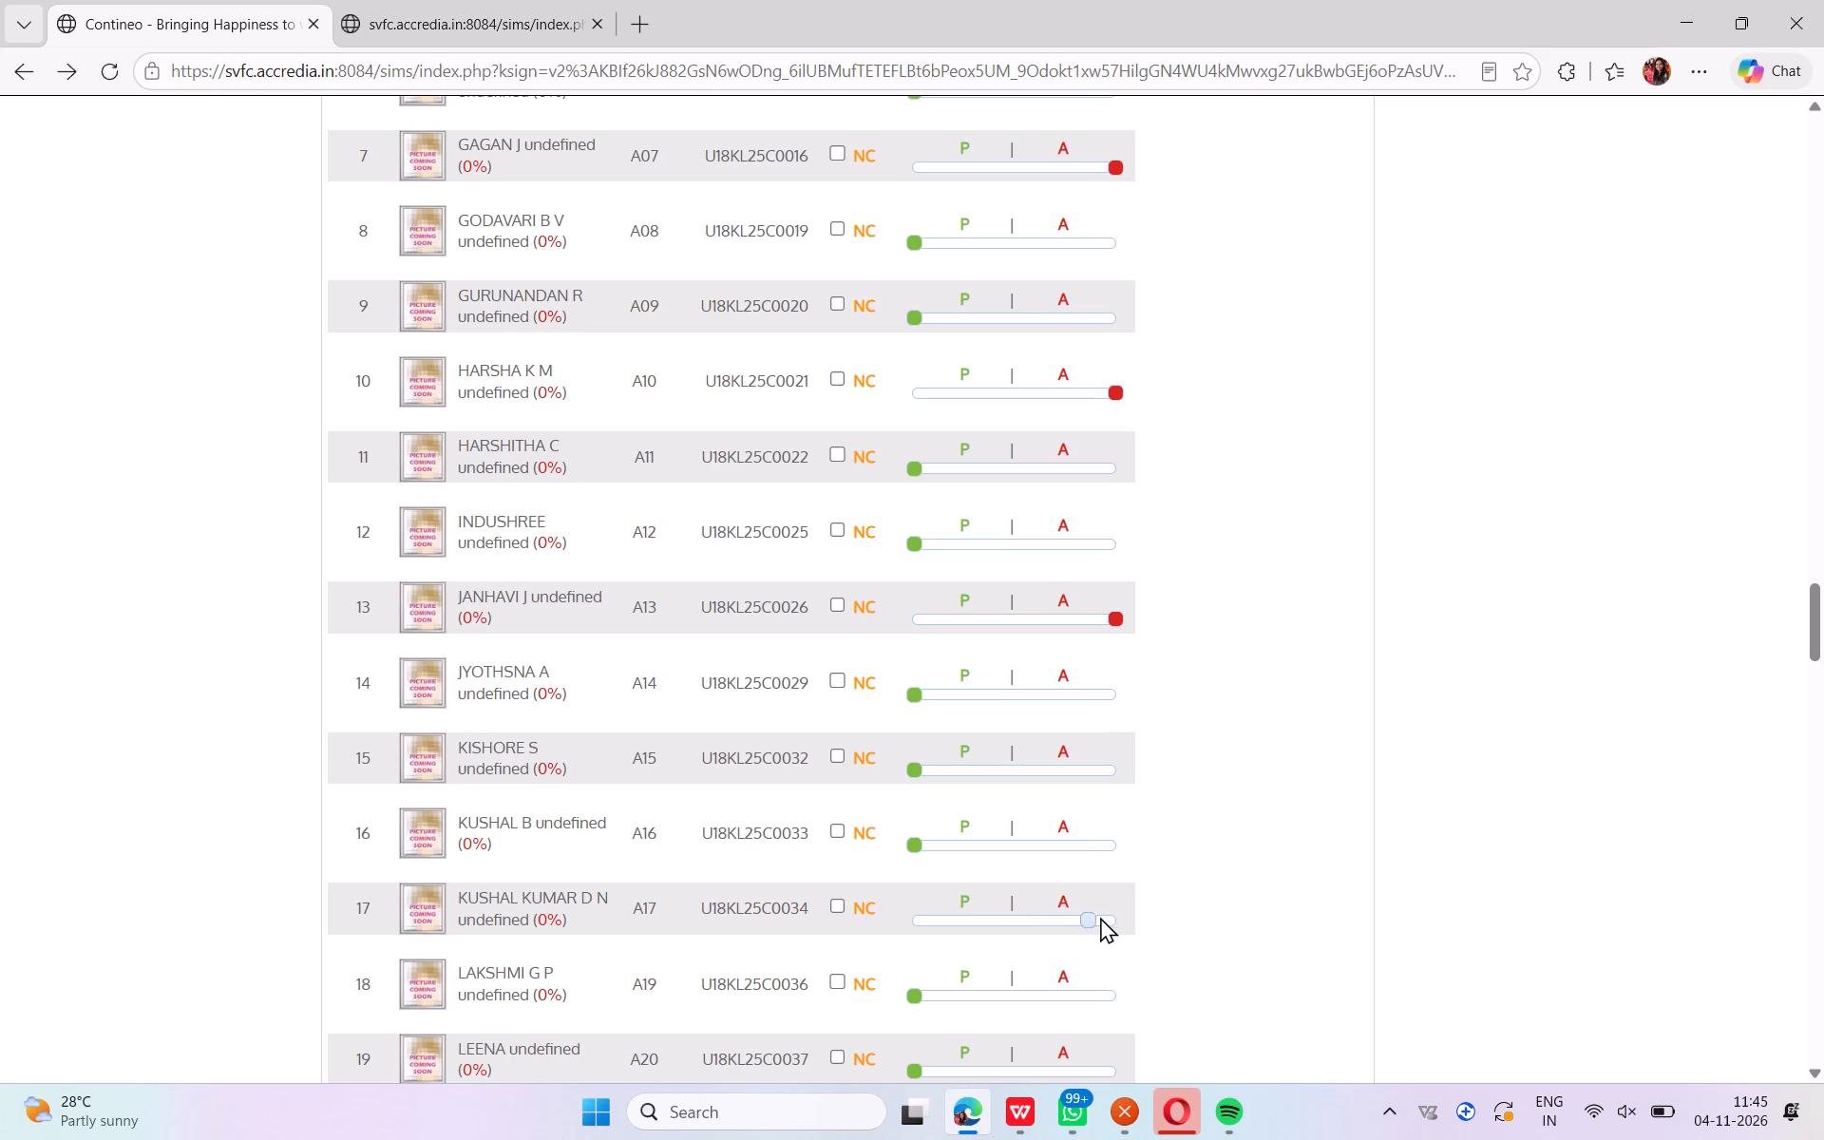
key(Down)
key(Down)
key(Down)
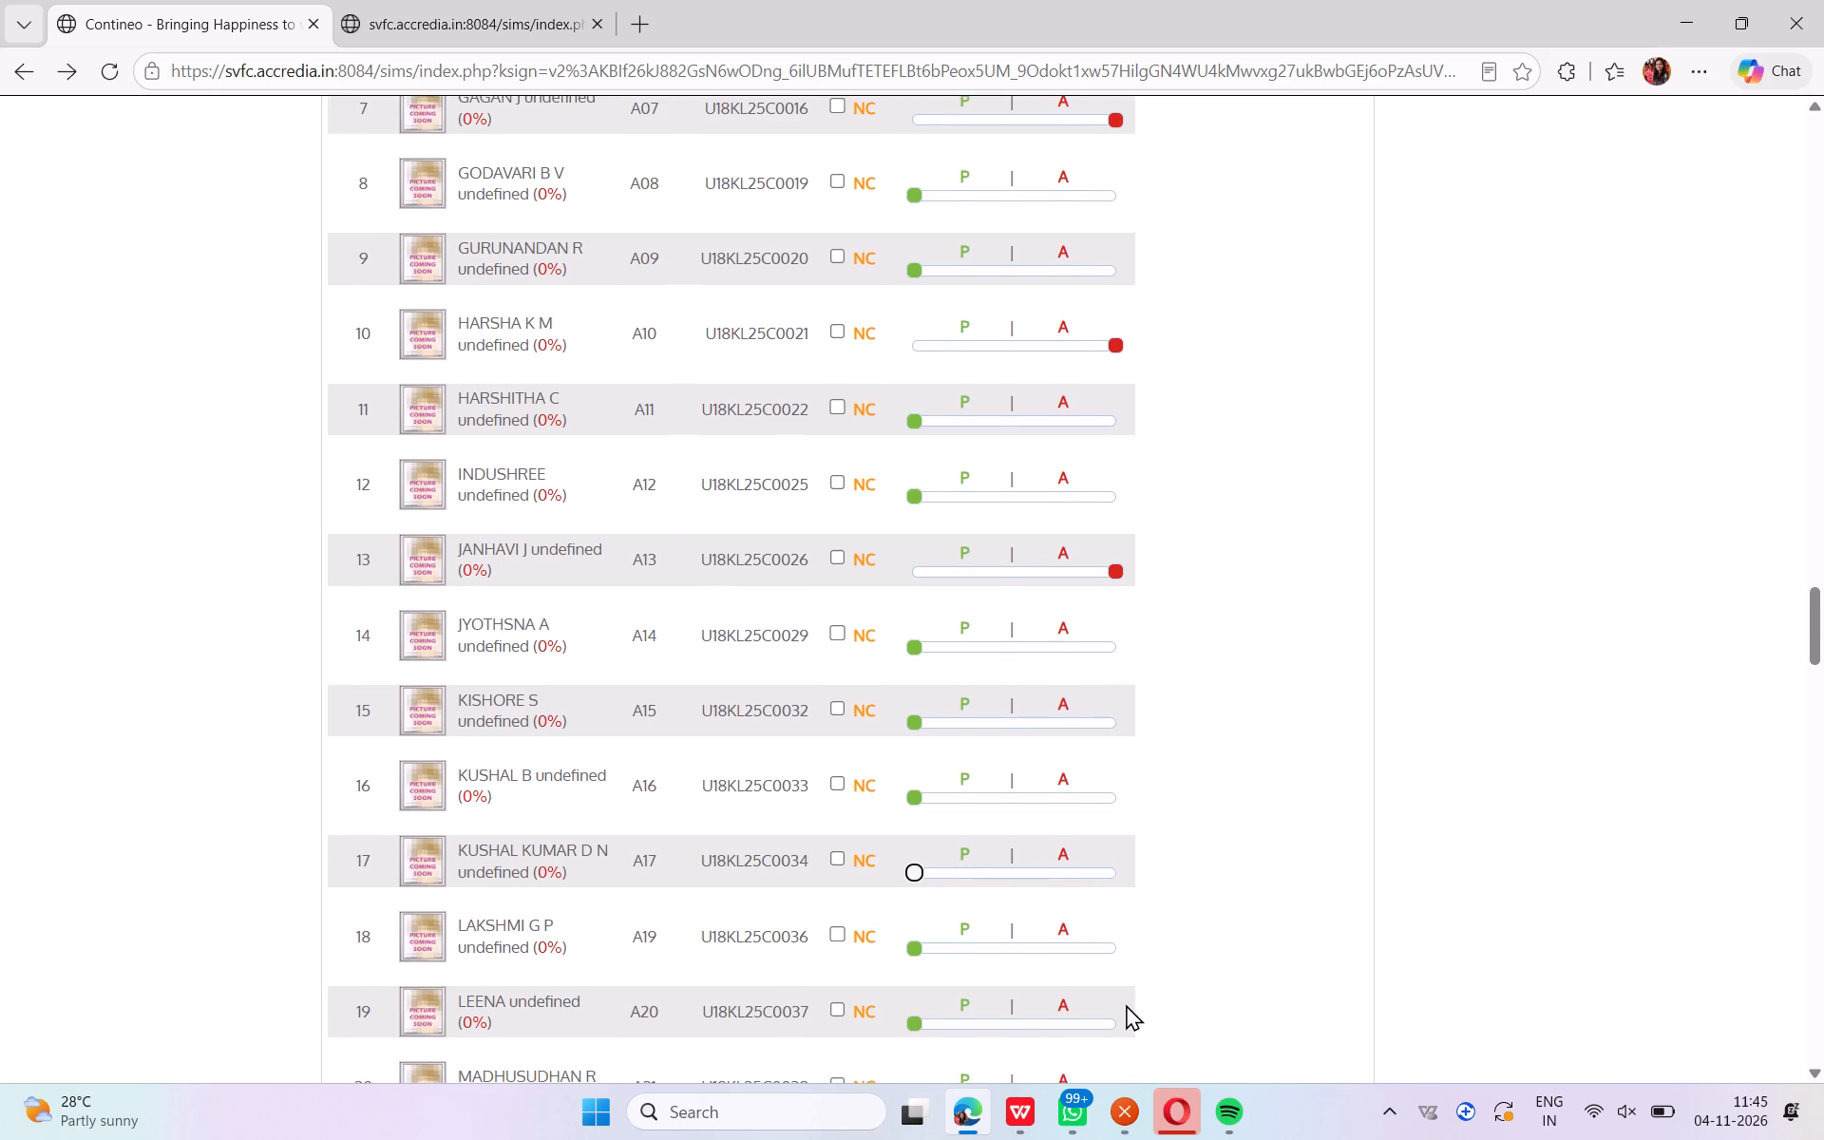
key(Down)
key(Down)
key(Down)
key(Down)
key(Down)
key(Down)
key(Down)
key(Down)
key(Down)
key(Down)
key(Down)
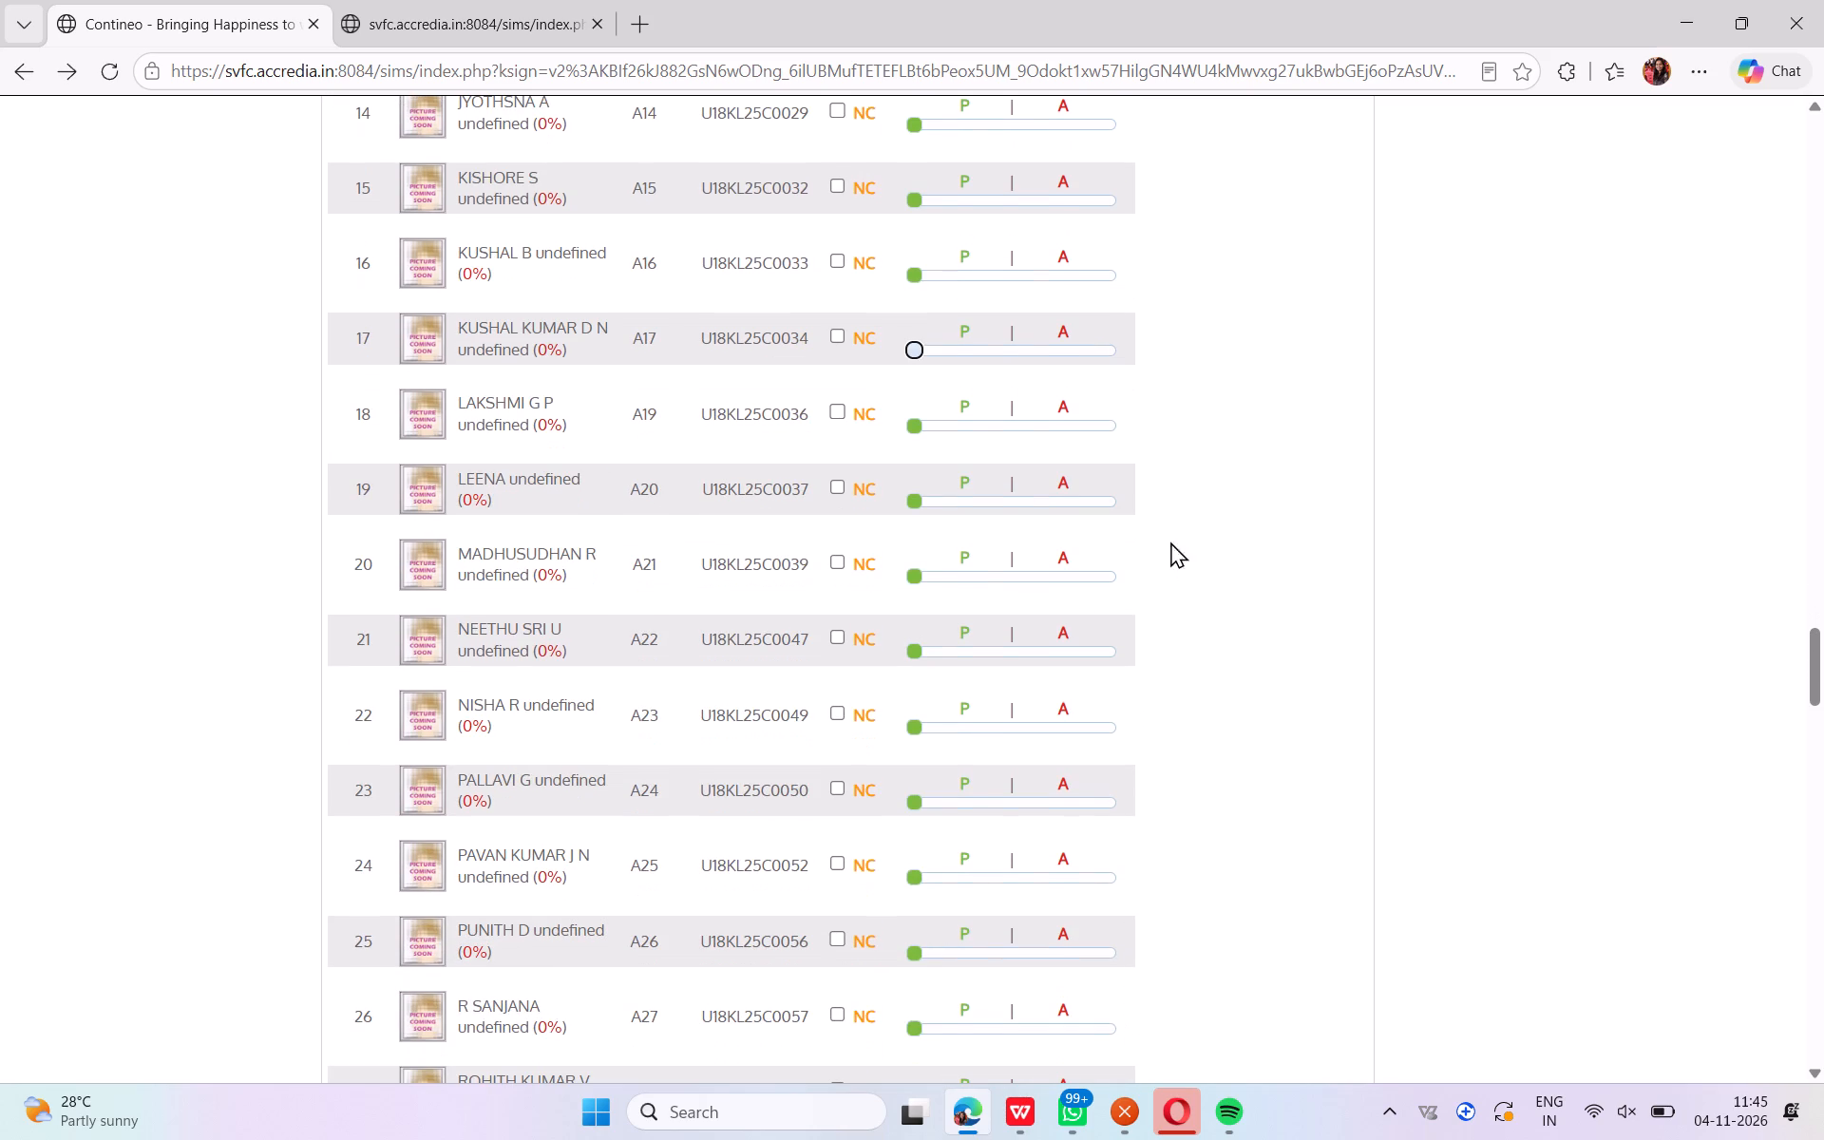
click(1101, 351)
Mark the students with roll numbers A24 and A25 absent in the 14th Jul 2026 sheet.
click(1069, 808)
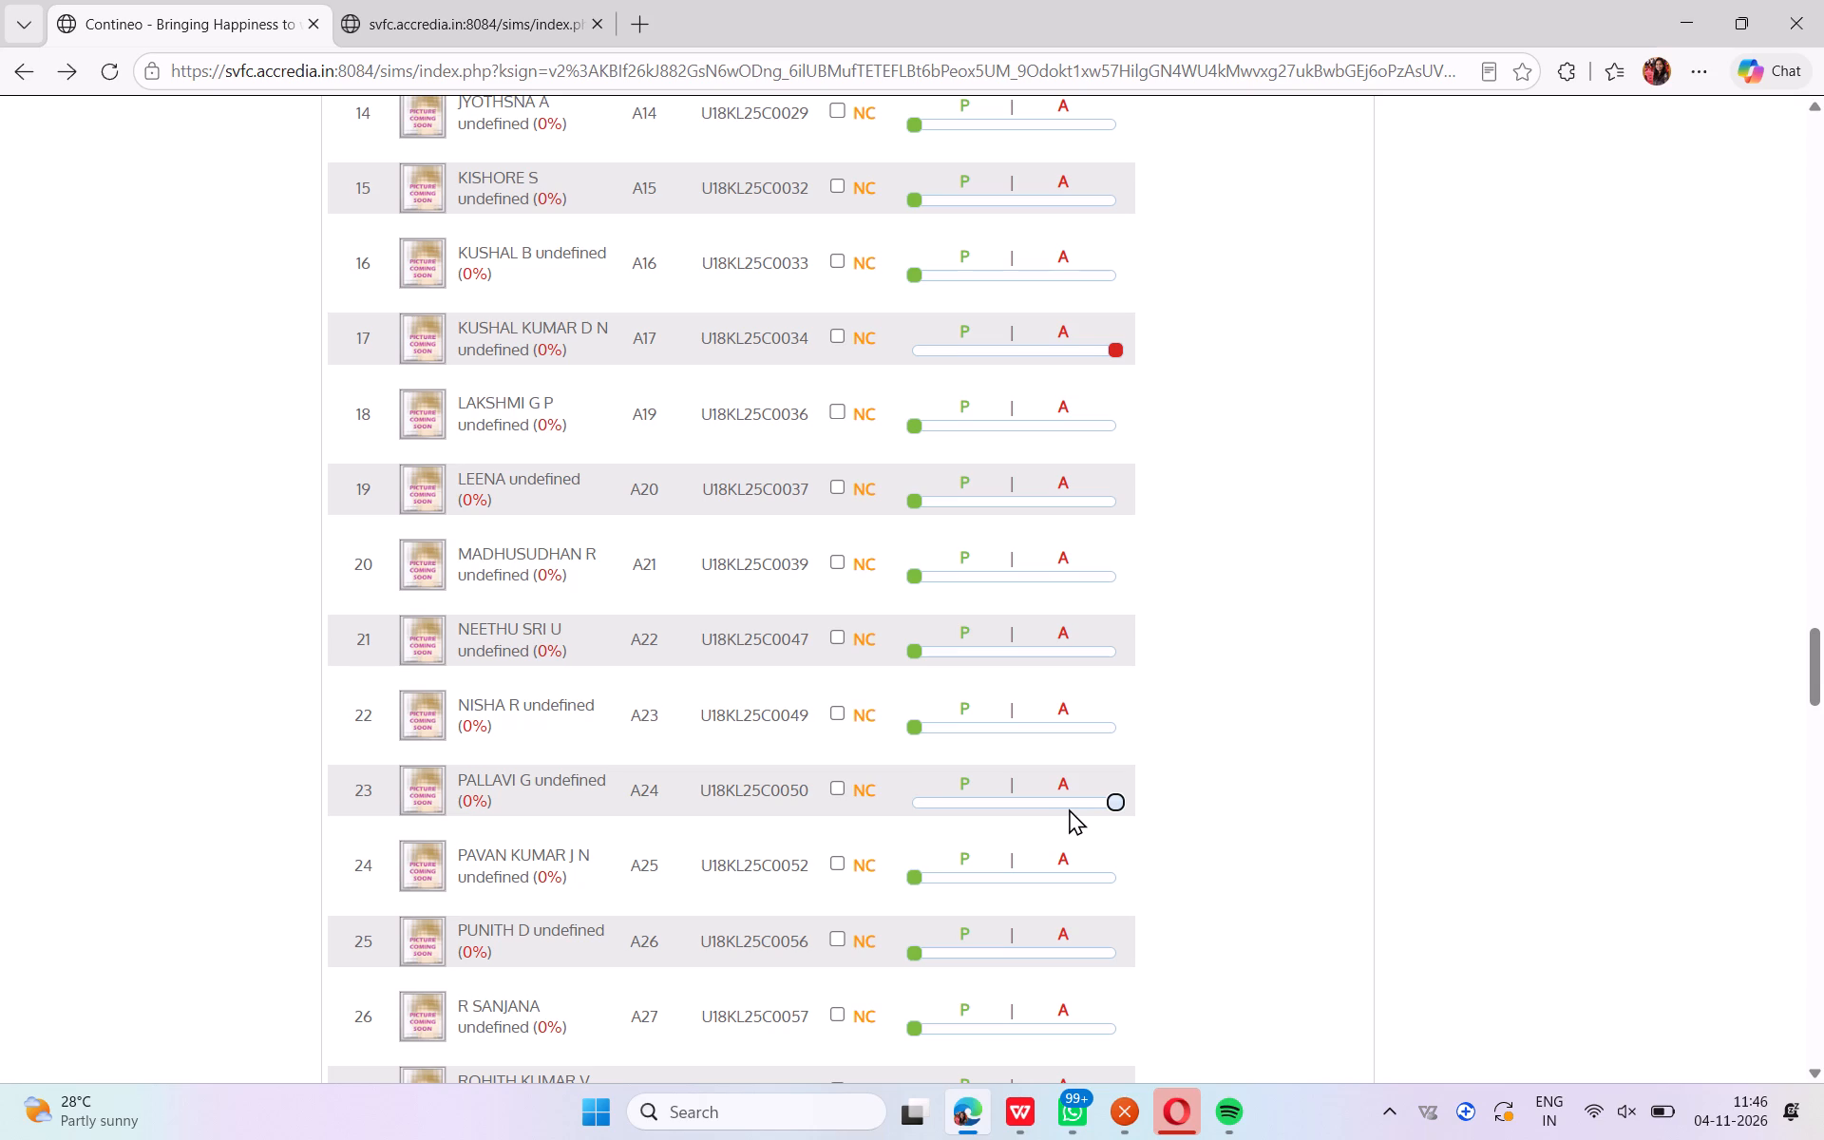
click(1101, 876)
key(Down)
key(Down)
key(Down)
key(Down)
key(Down)
key(Down)
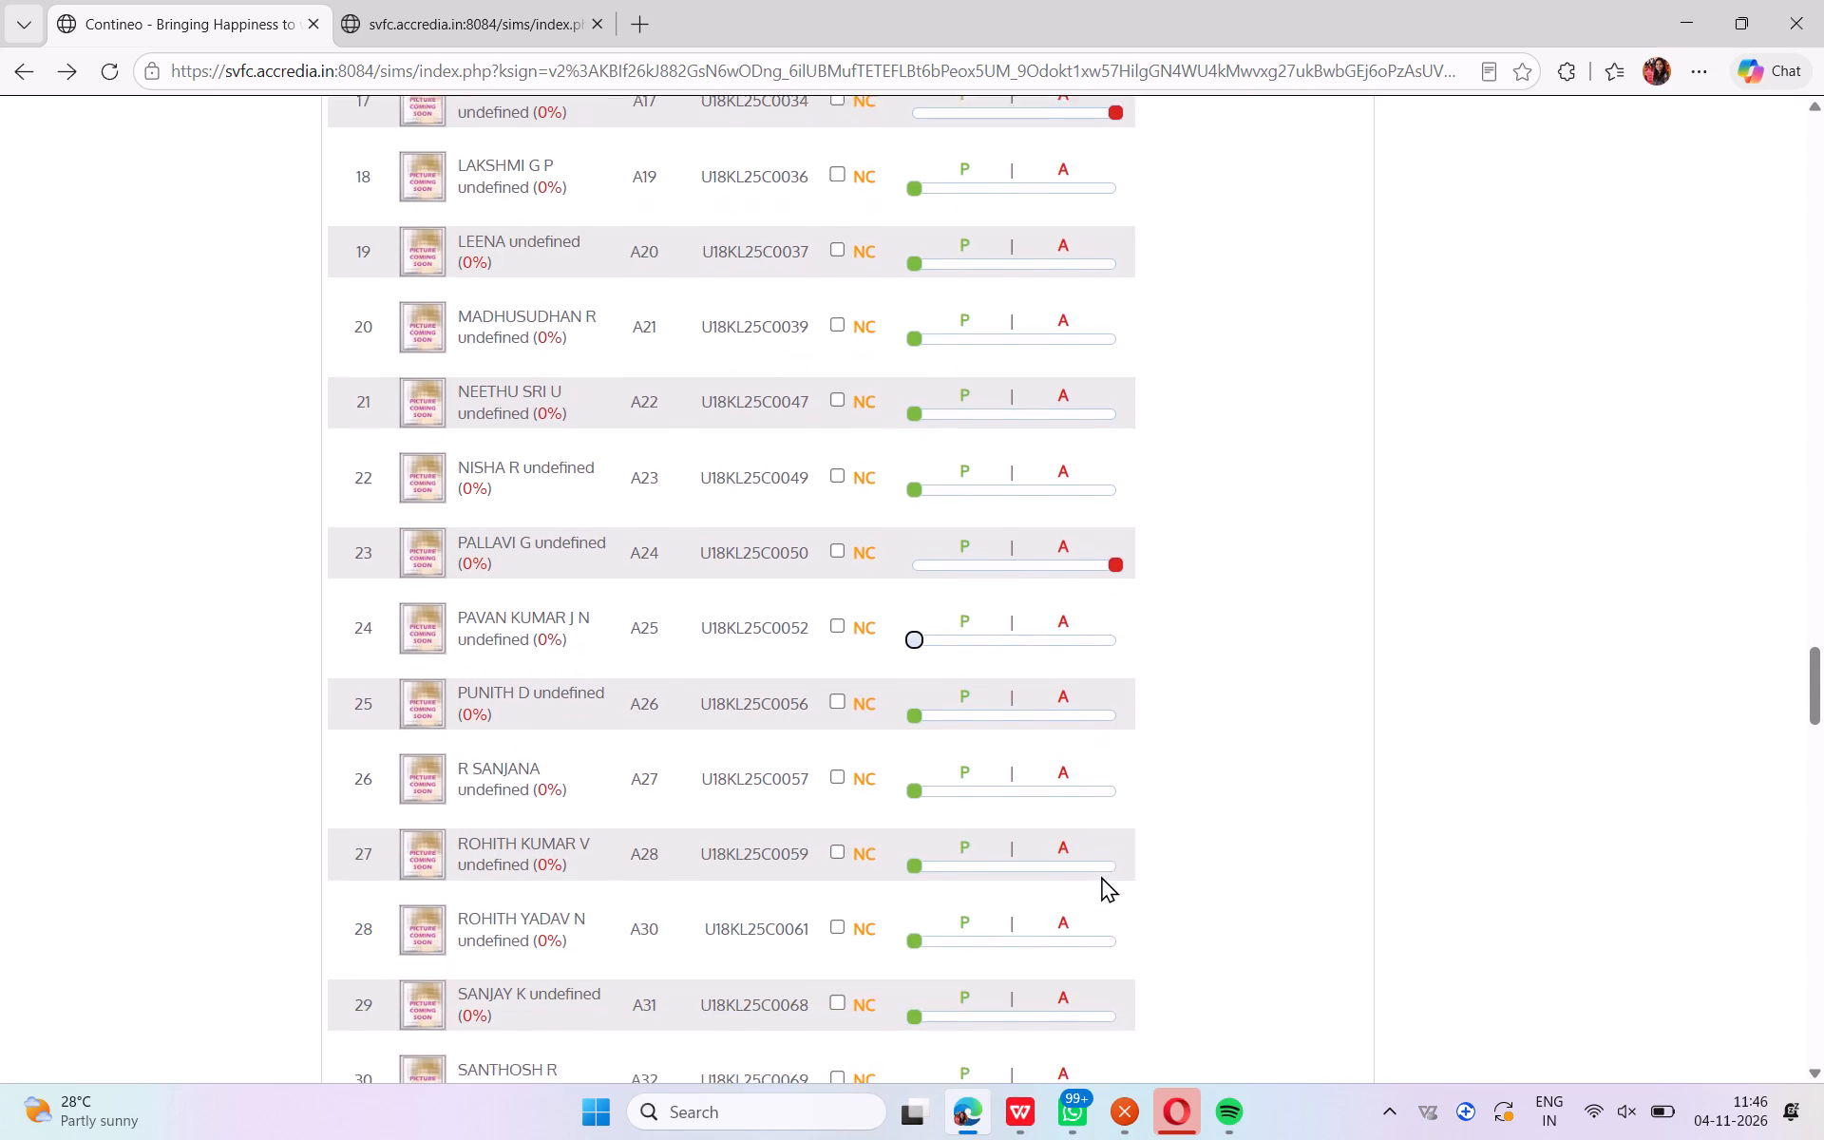
key(Down)
key(Down)
key(Down)
key(Down)
key(Down)
key(Down)
key(Down)
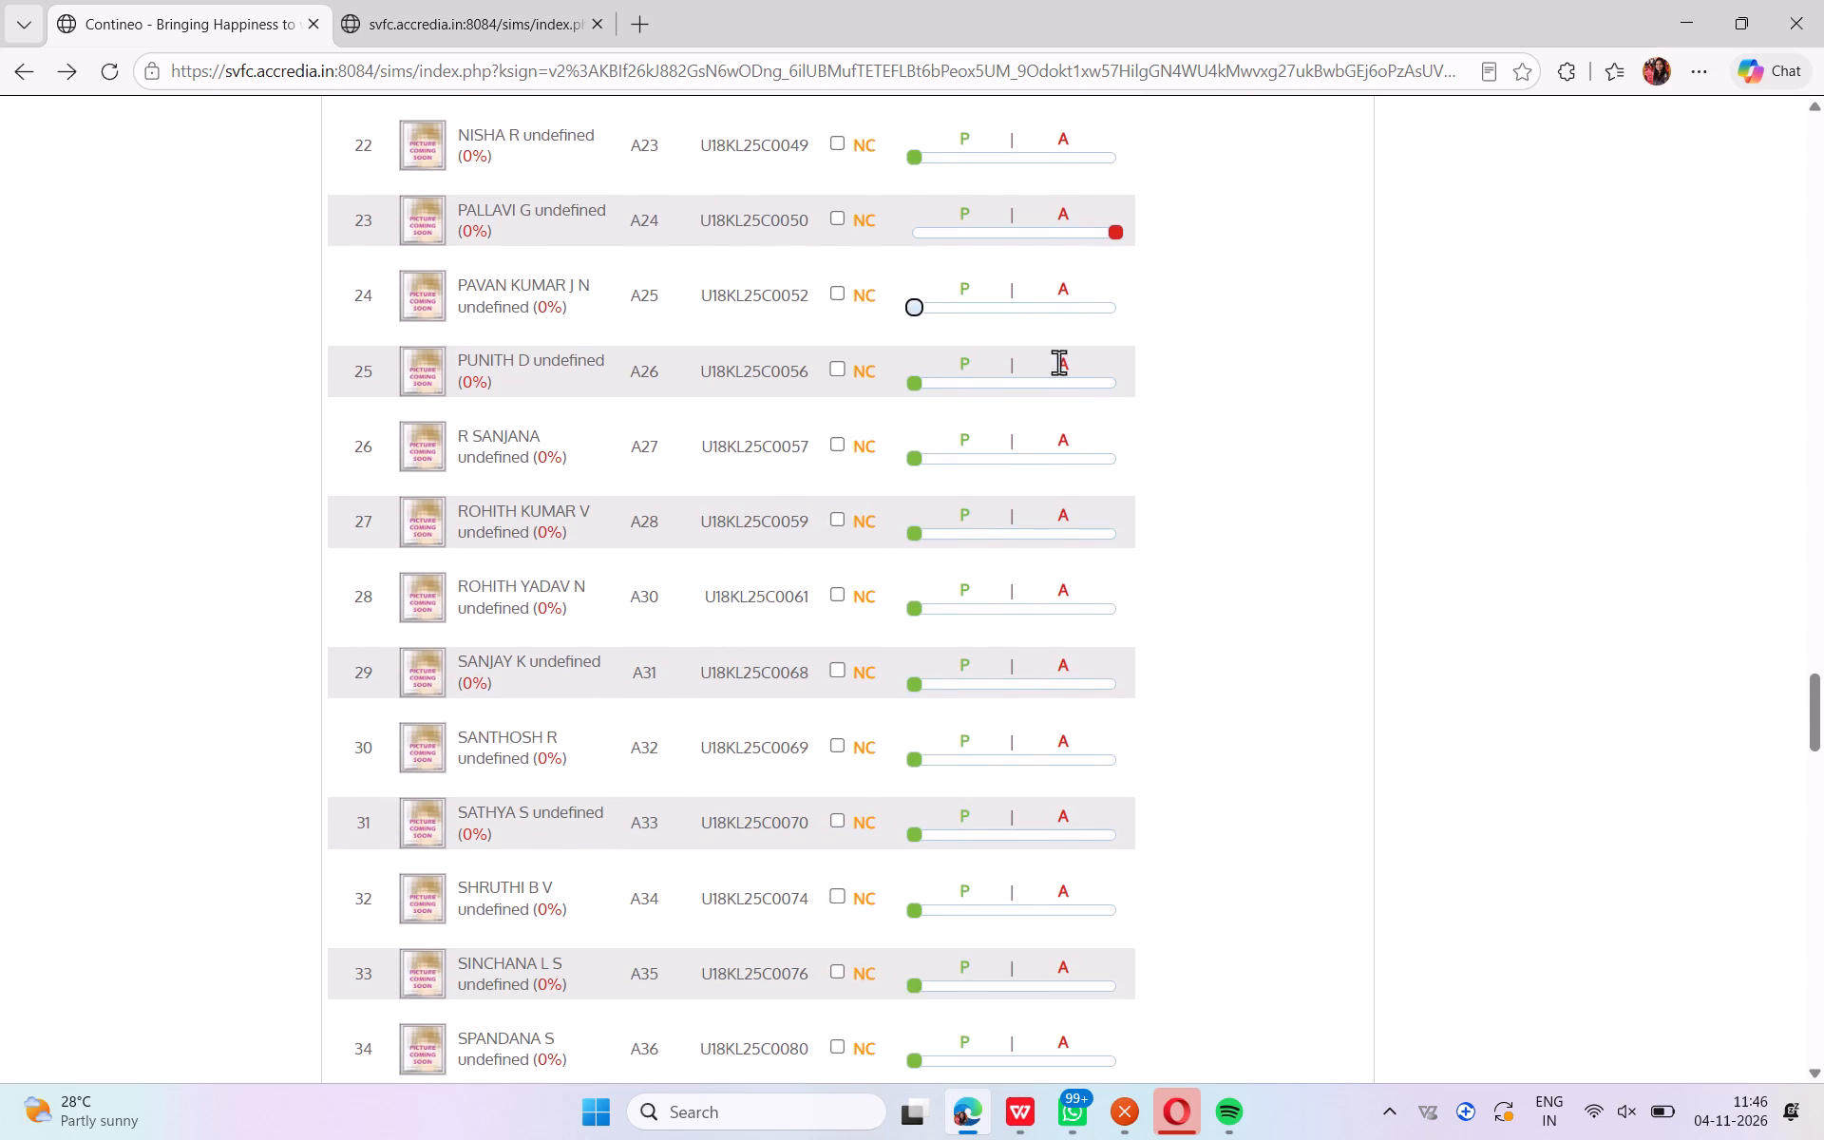
click(1097, 294)
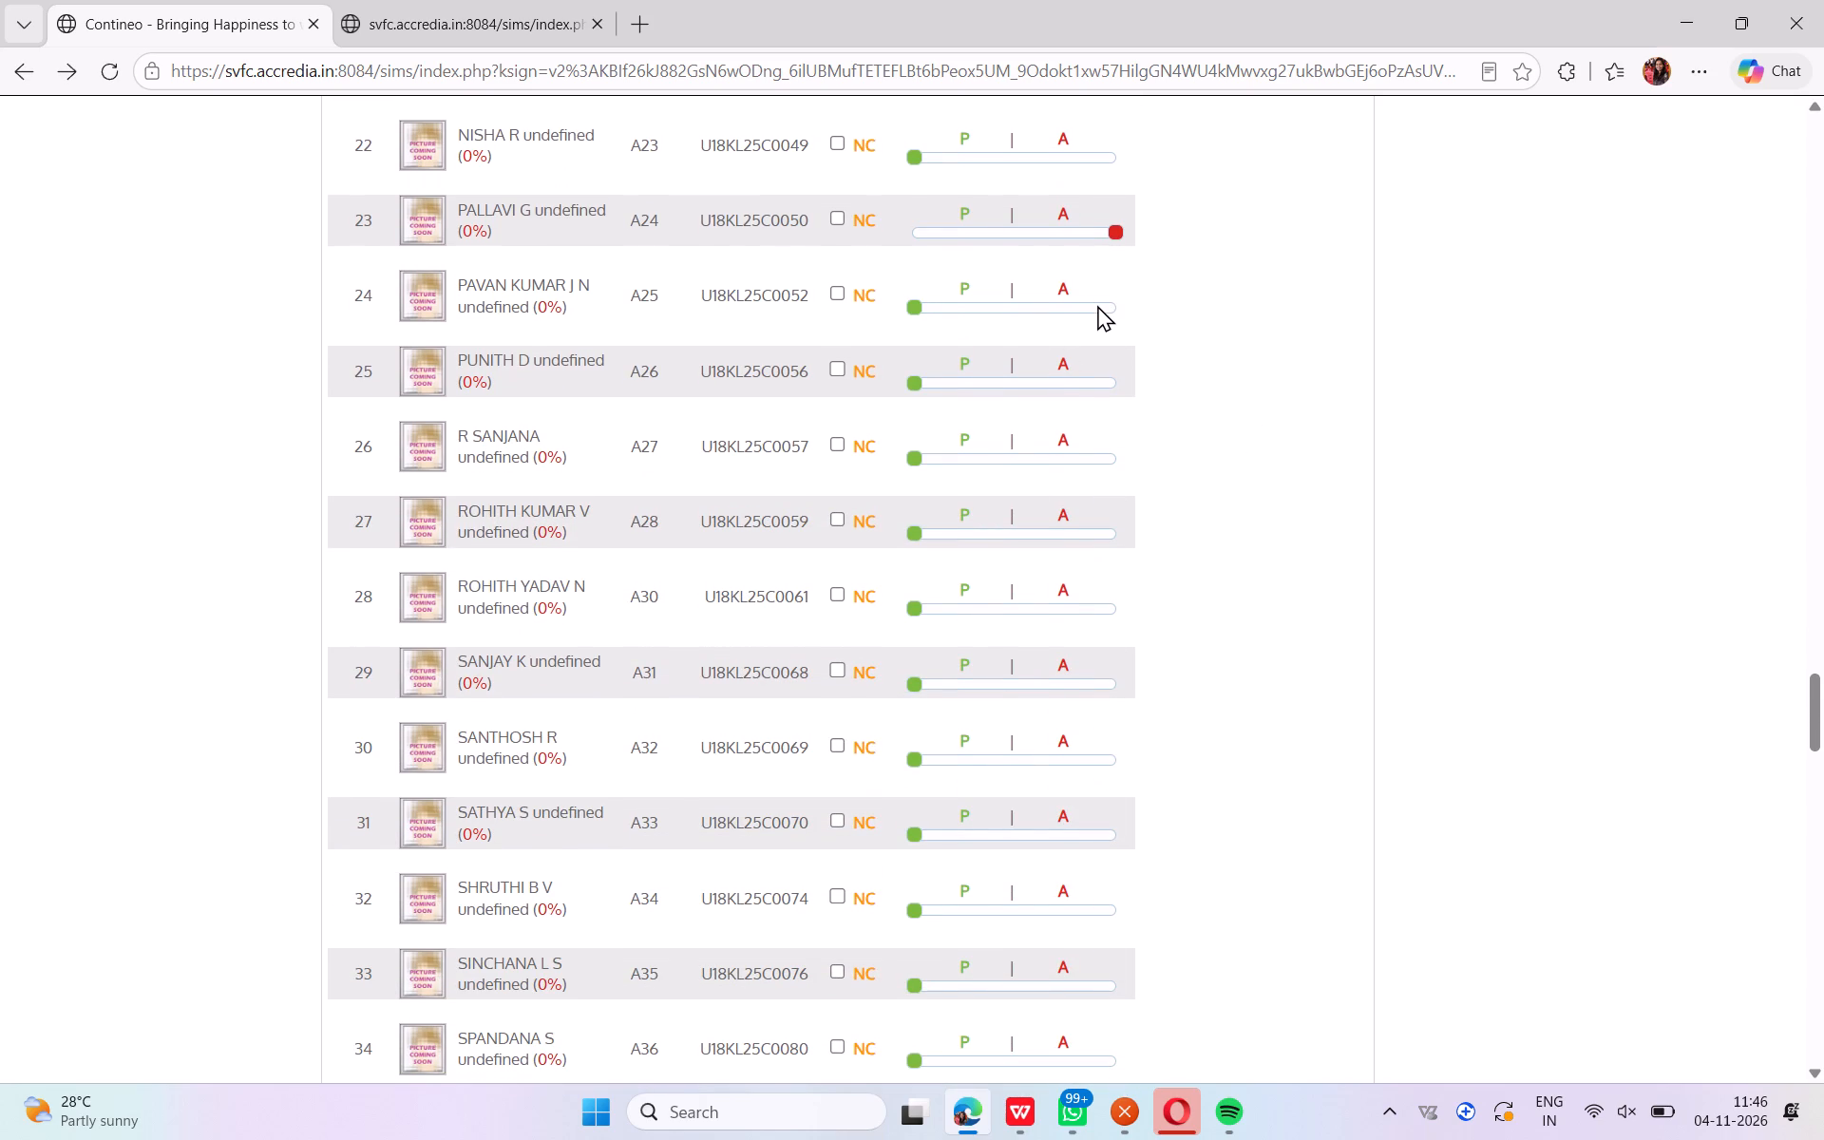
click(1097, 305)
Mark the student with roll number A32 absent in the 14th Jul 2026 sheet.
click(1072, 750)
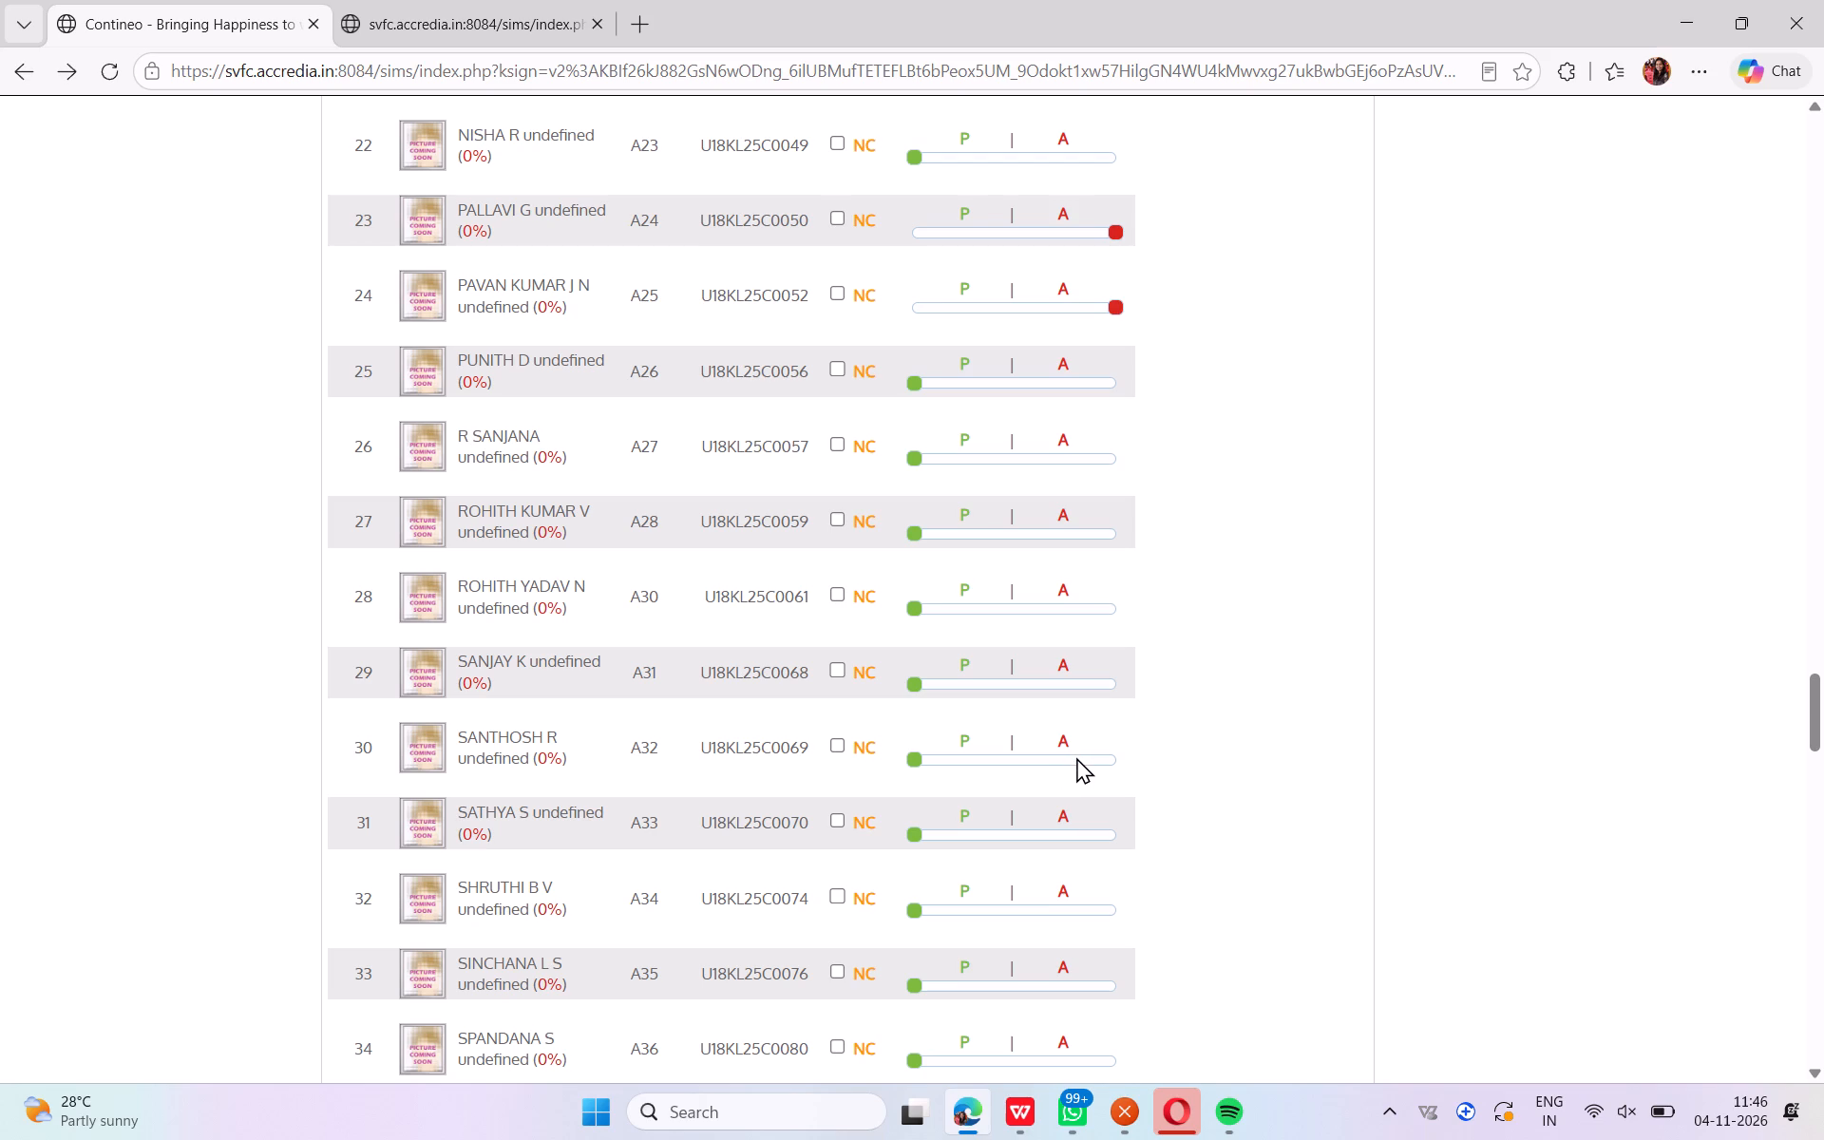
click(1076, 757)
key(Down)
key(Down)
key(Down)
key(Down)
key(Down)
key(Down)
key(Down)
key(Down)
key(Down)
key(Down)
key(Down)
key(Down)
key(Down)
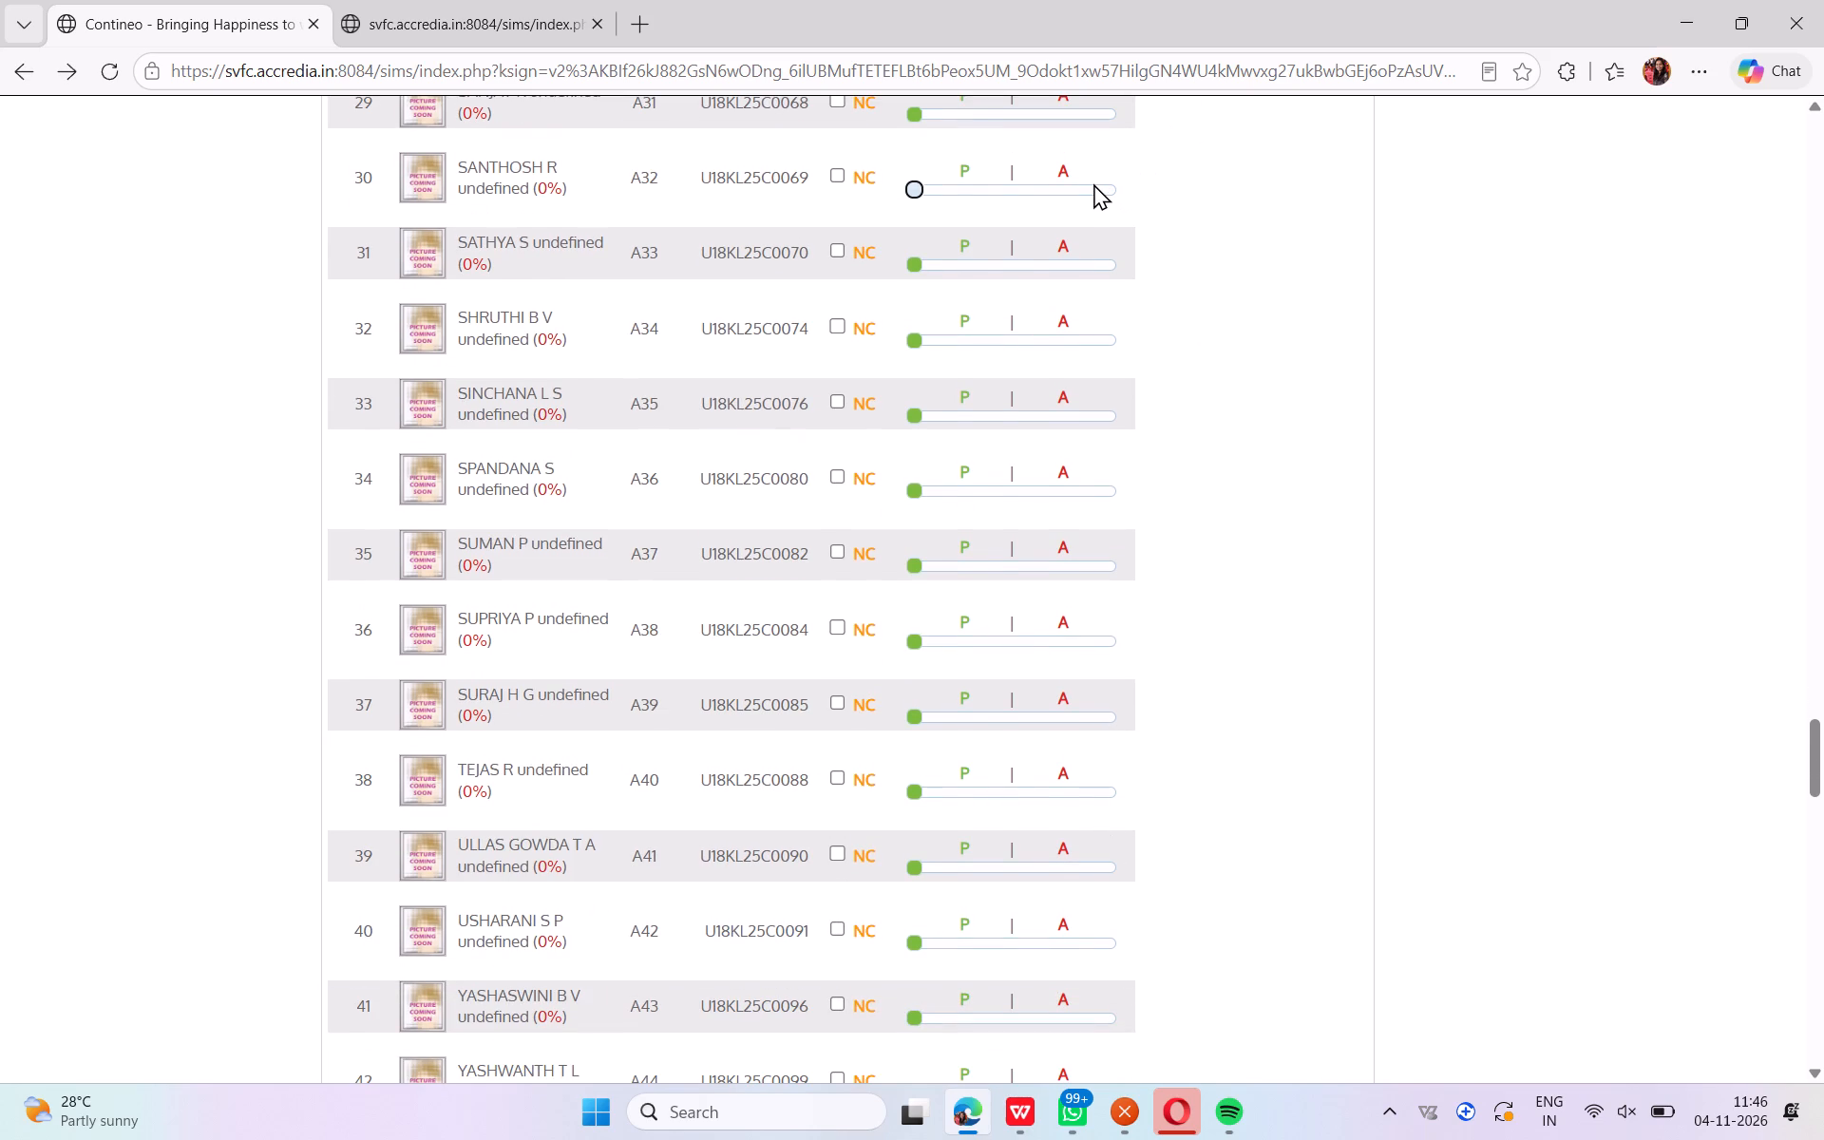
click(1093, 183)
click(1098, 191)
Mark the students with roll numbers A37, A38, A40, A41 and A42 absent in the 14th Jul 2026 sheet.
click(1091, 566)
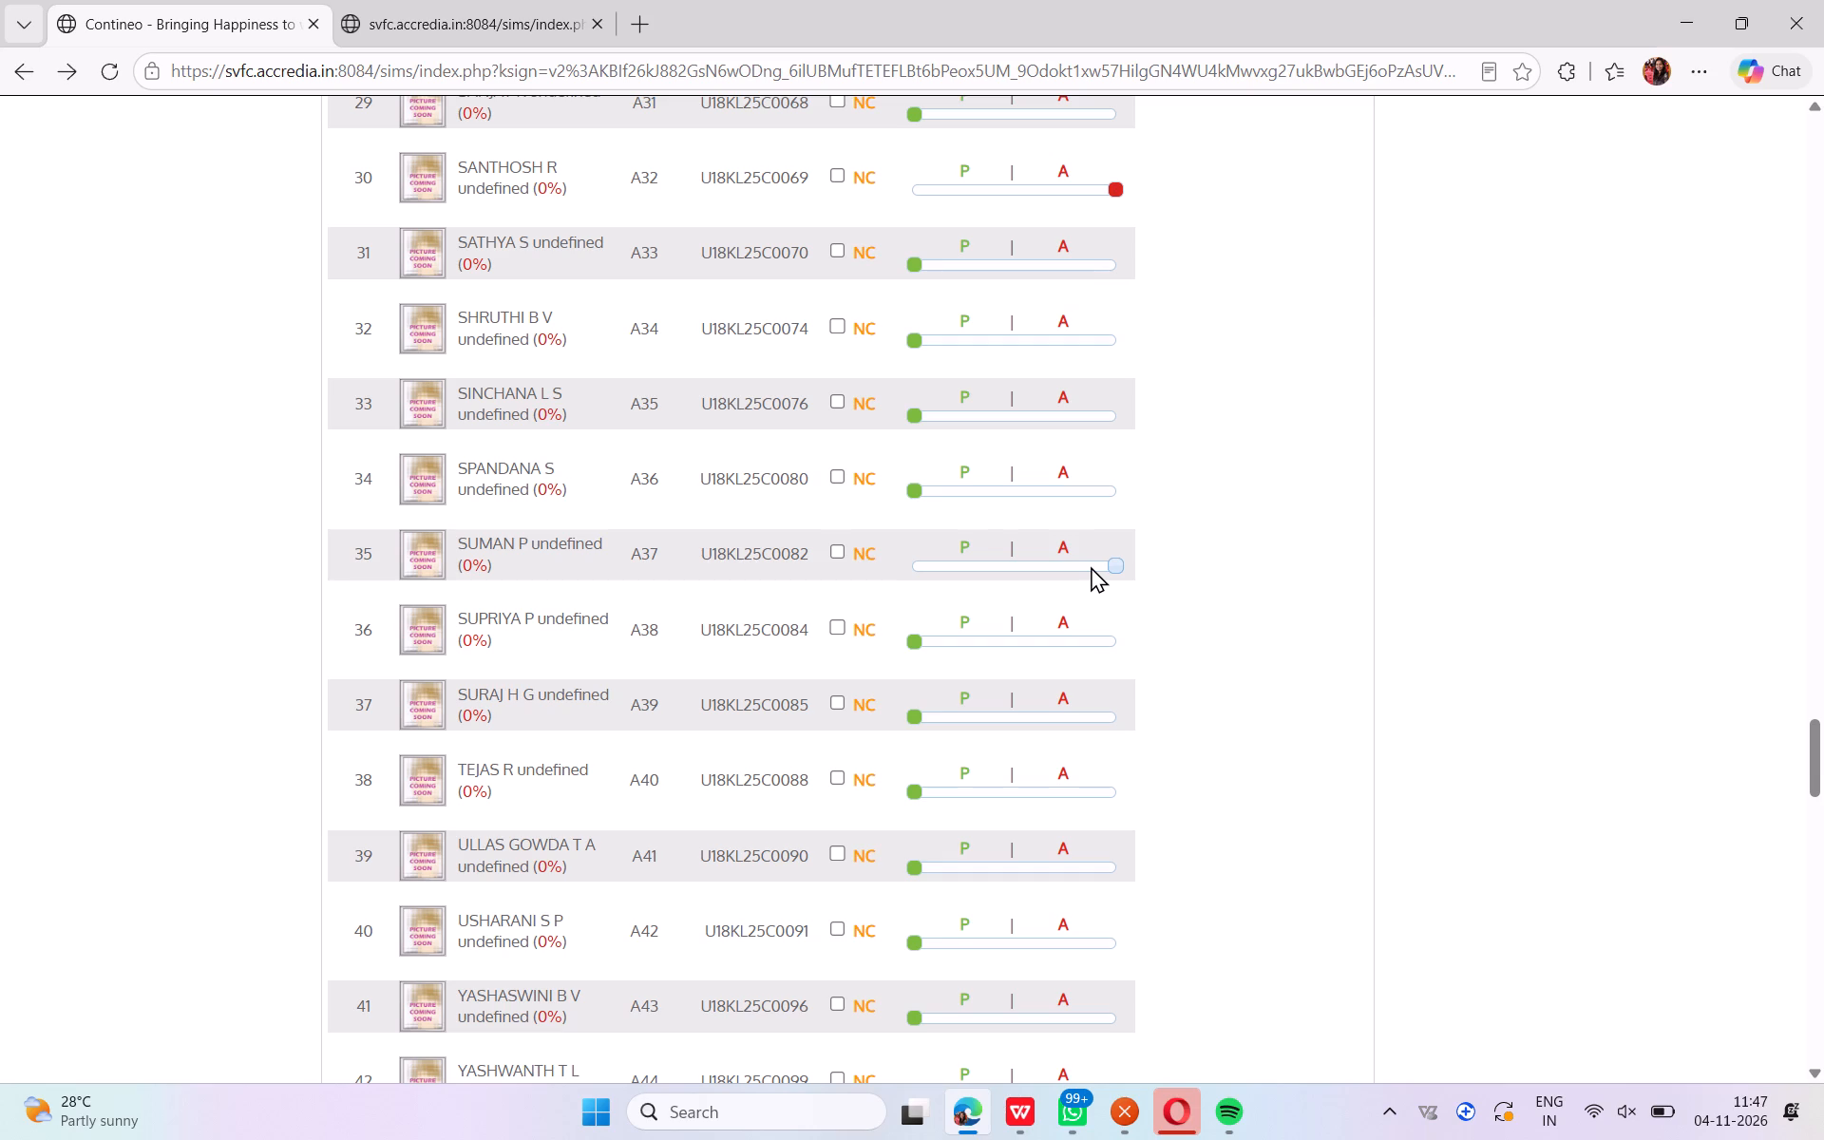
click(1100, 640)
click(1084, 796)
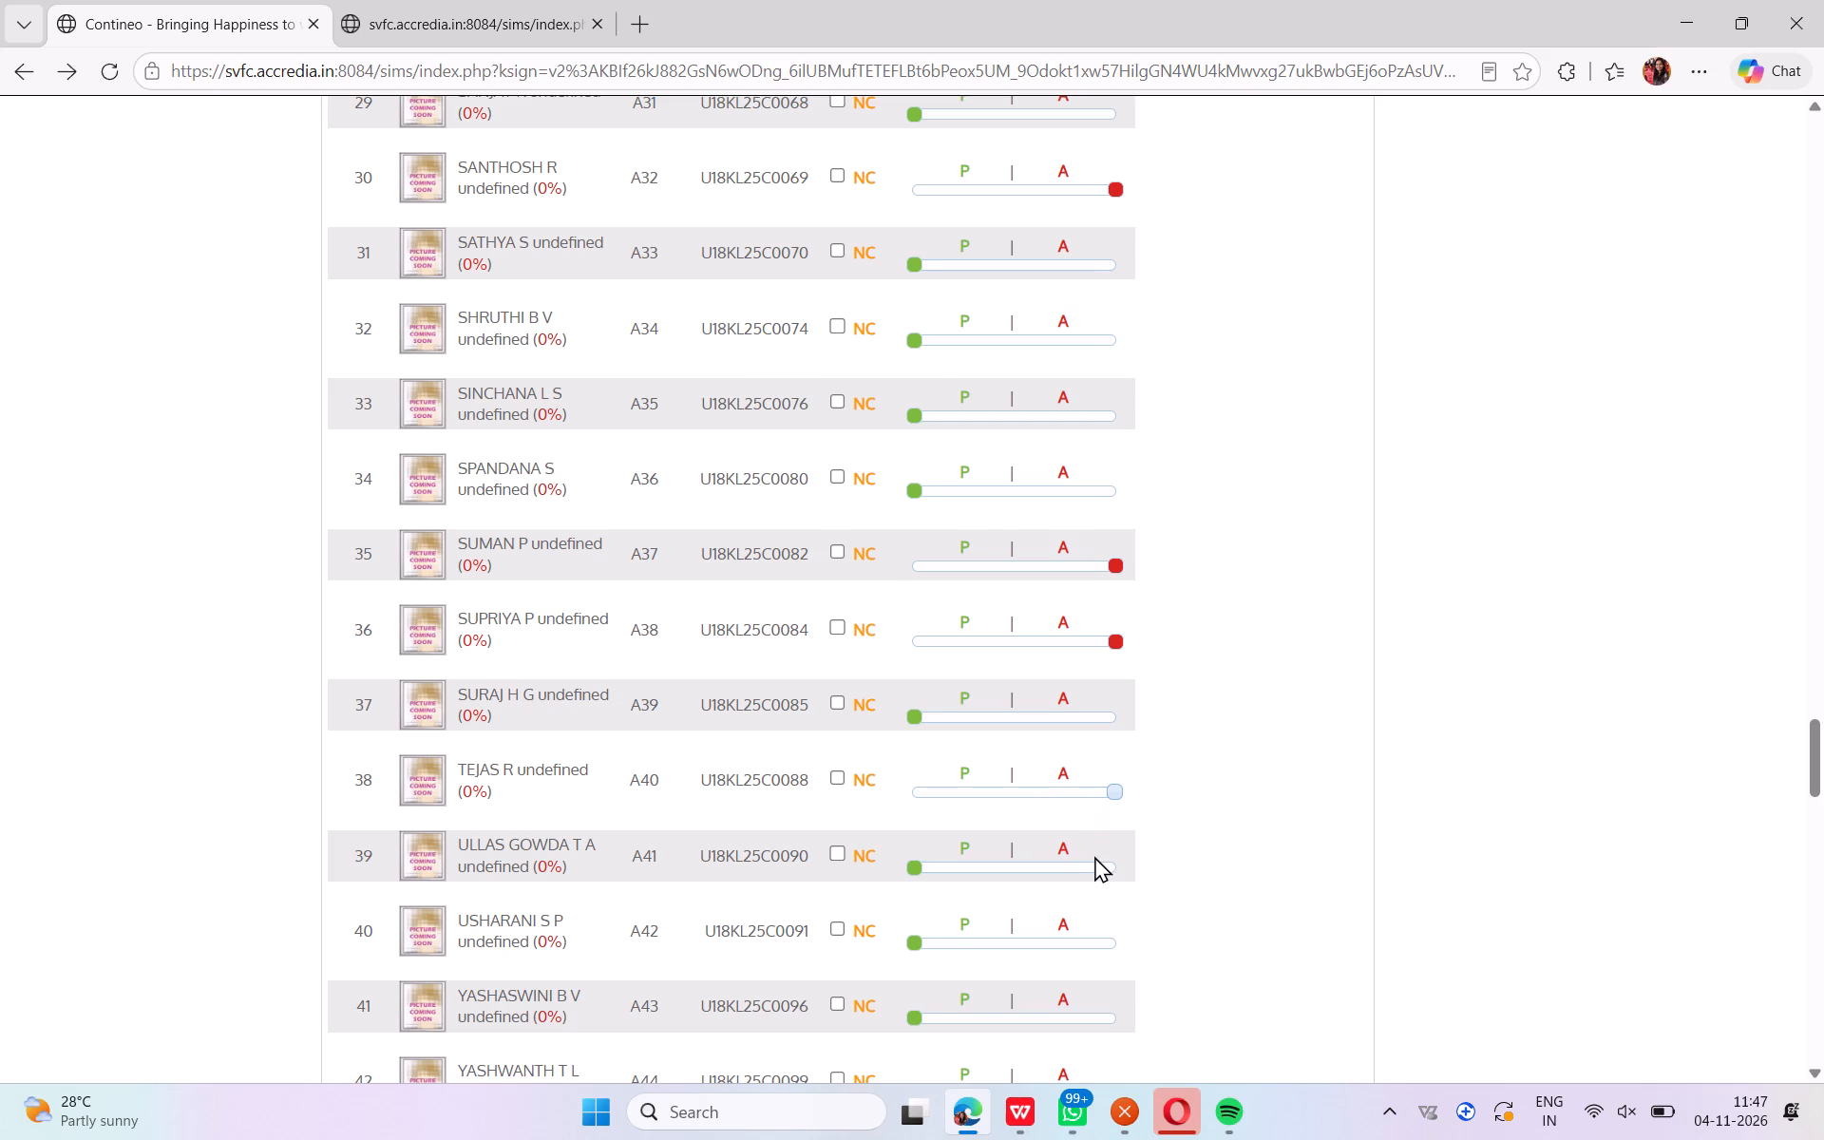
click(1098, 866)
click(1097, 943)
key(Down)
key(Down)
key(Down)
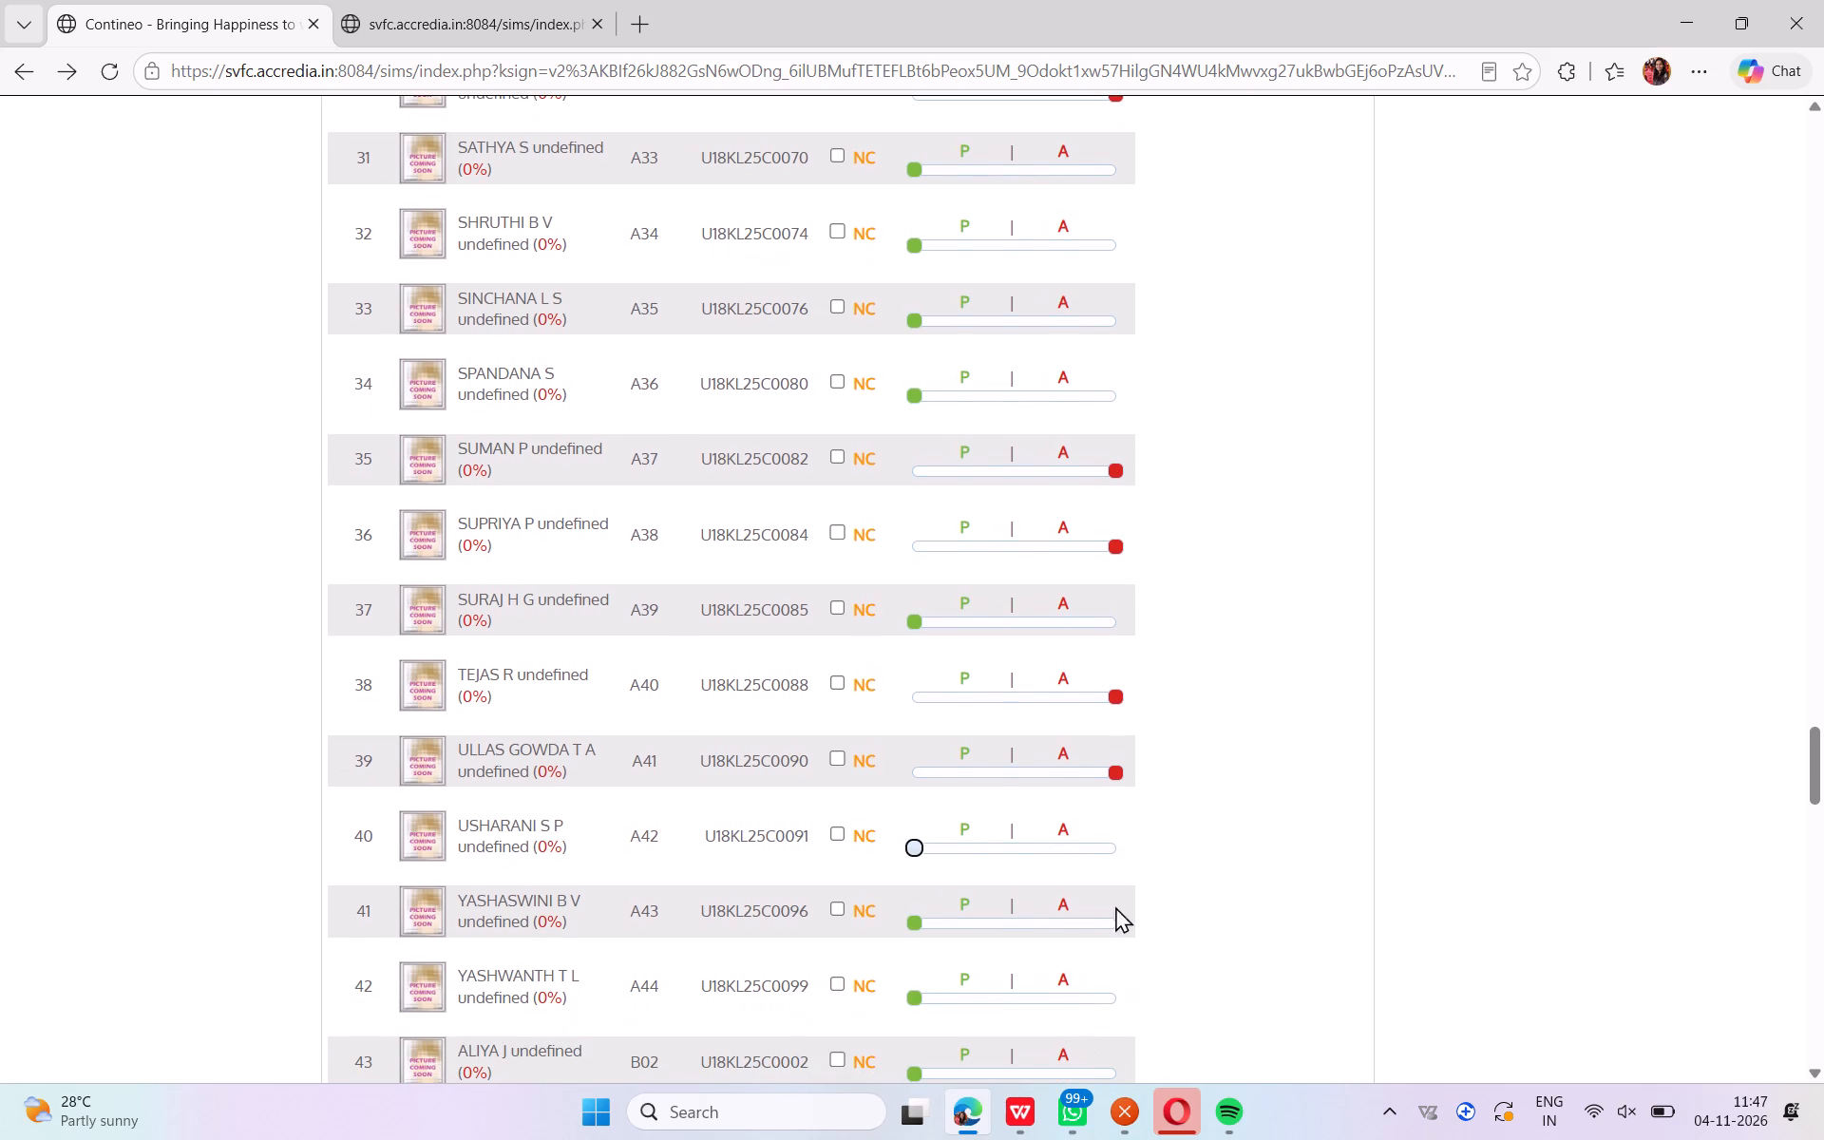
click(1092, 843)
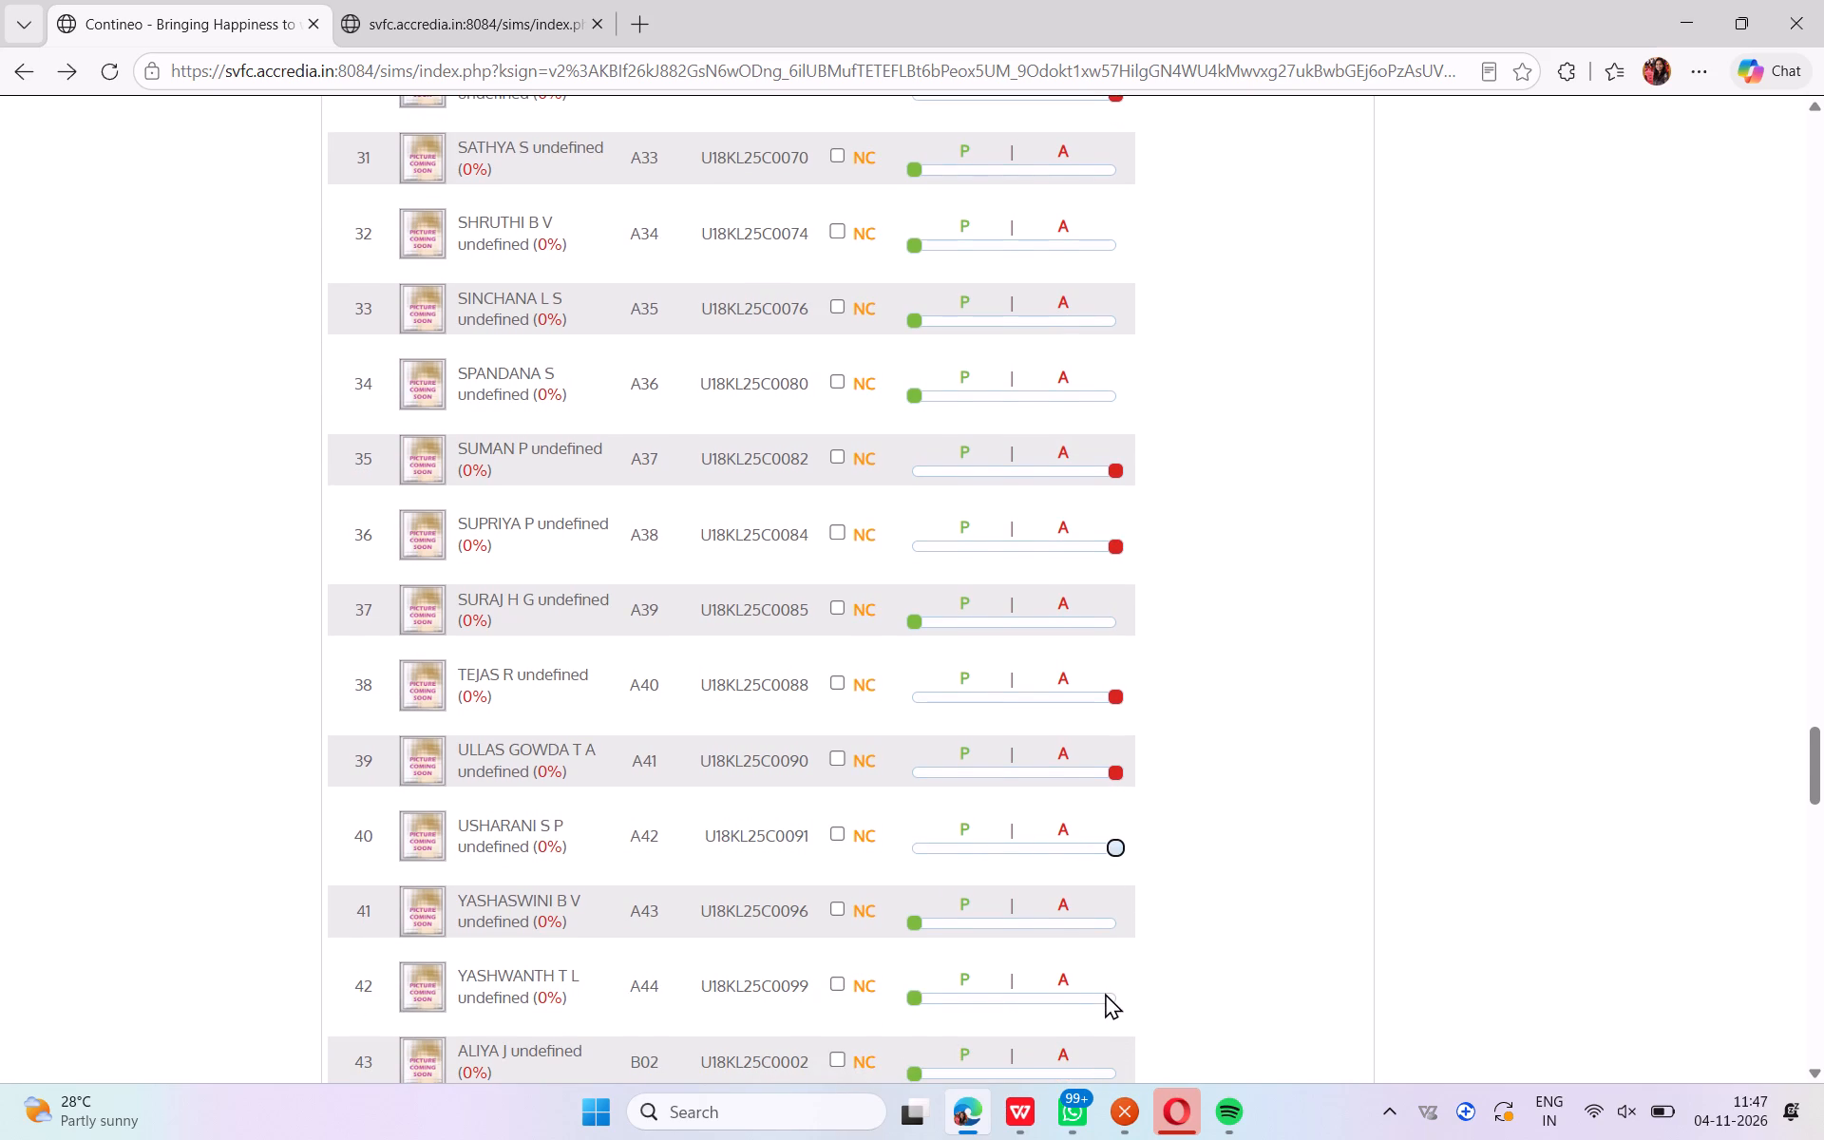
Mark the student with roll number A44 absent in the 14th Jul 2026 sheet.
click(1105, 993)
key(Down)
key(Down)
key(Down)
key(Down)
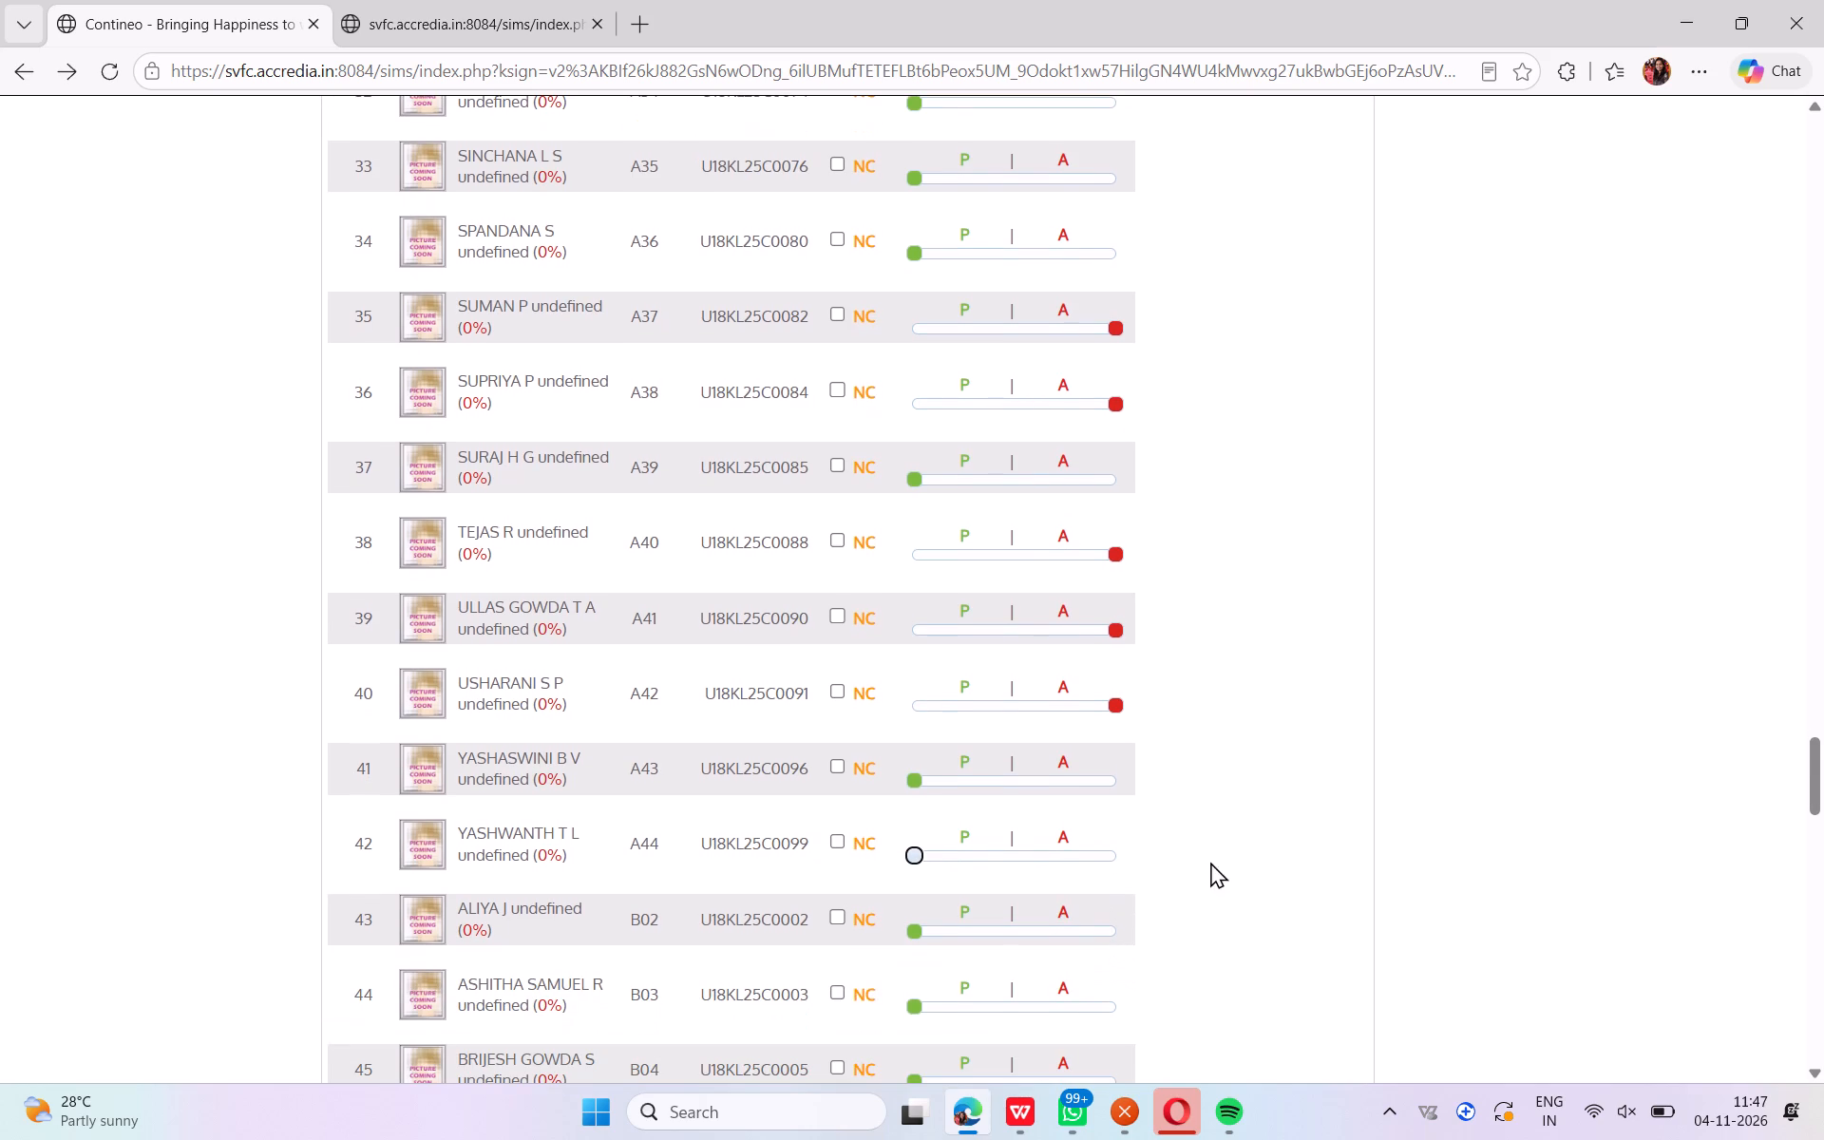
click(1085, 852)
key(Down)
key(Down)
key(Down)
key(Down)
key(Down)
key(Down)
key(Down)
key(Down)
key(Down)
key(Down)
key(Down)
key(Down)
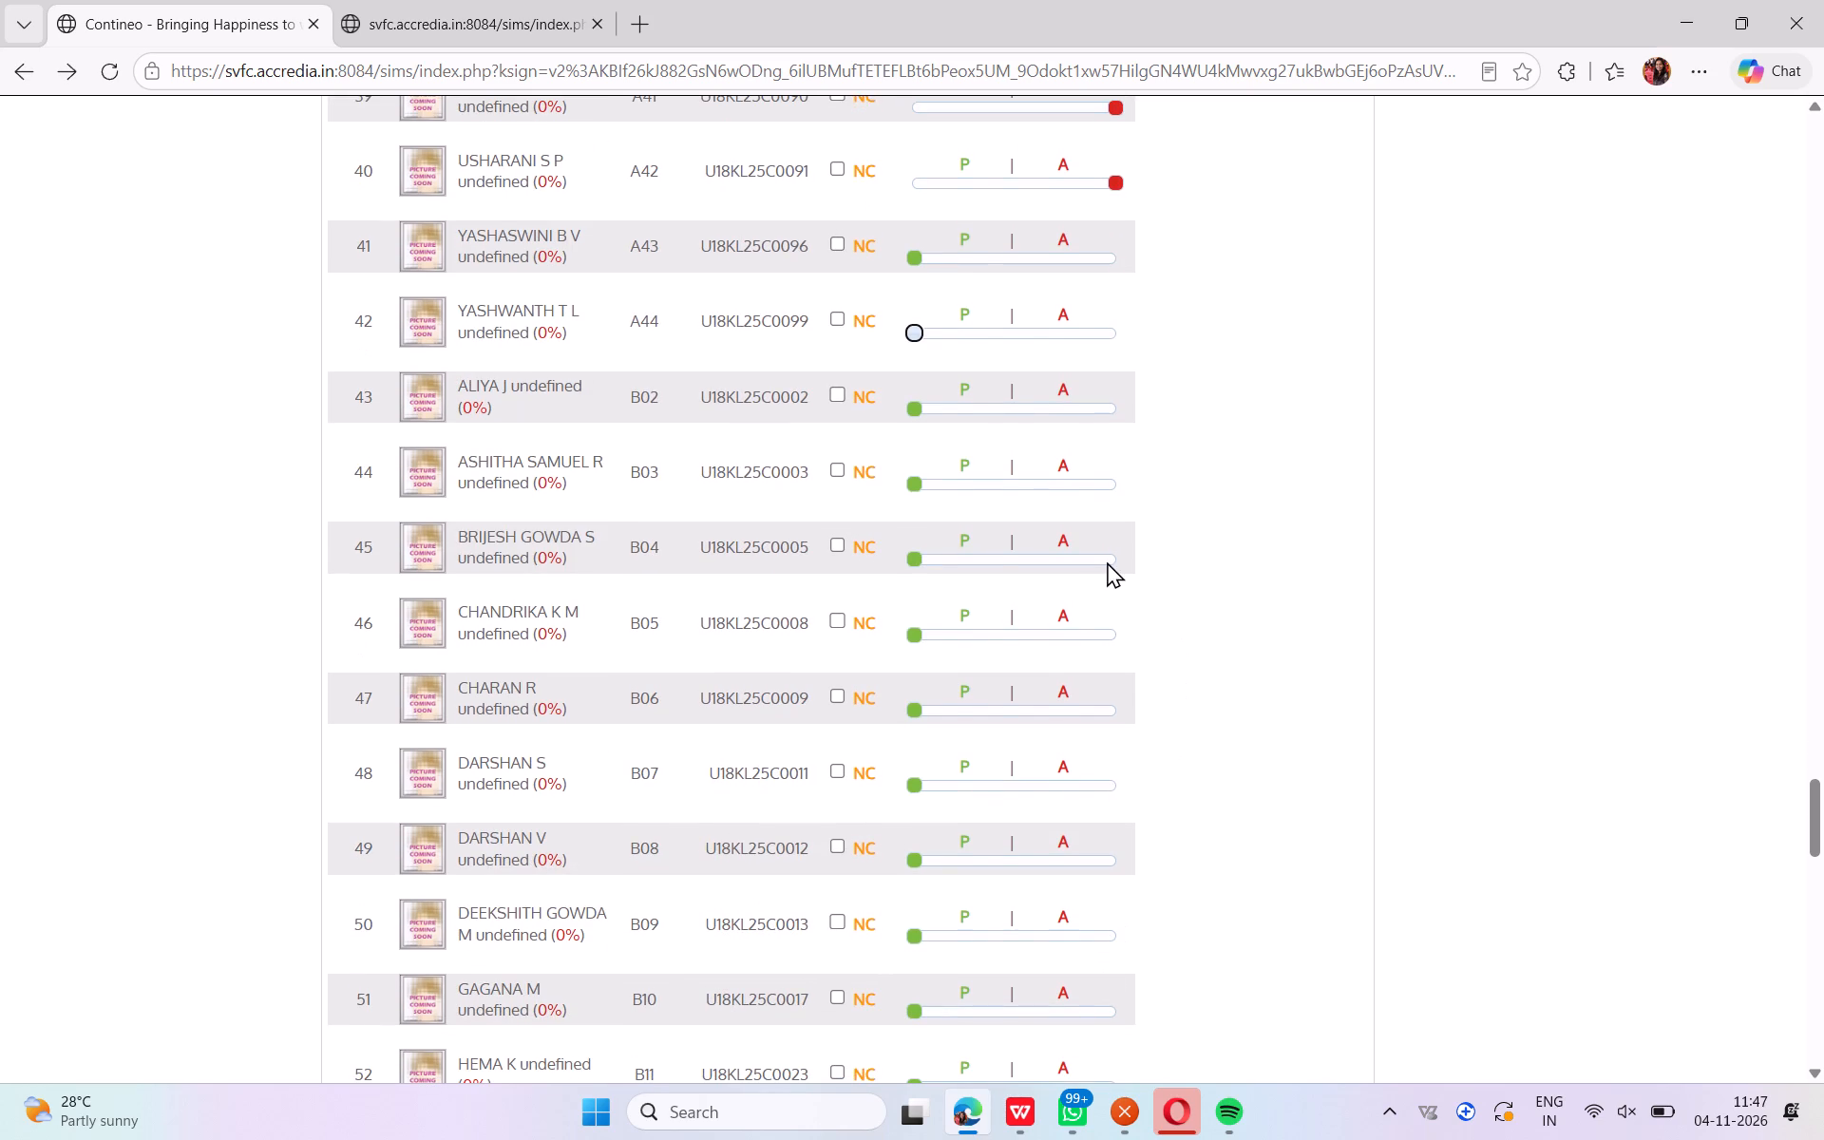
click(1092, 326)
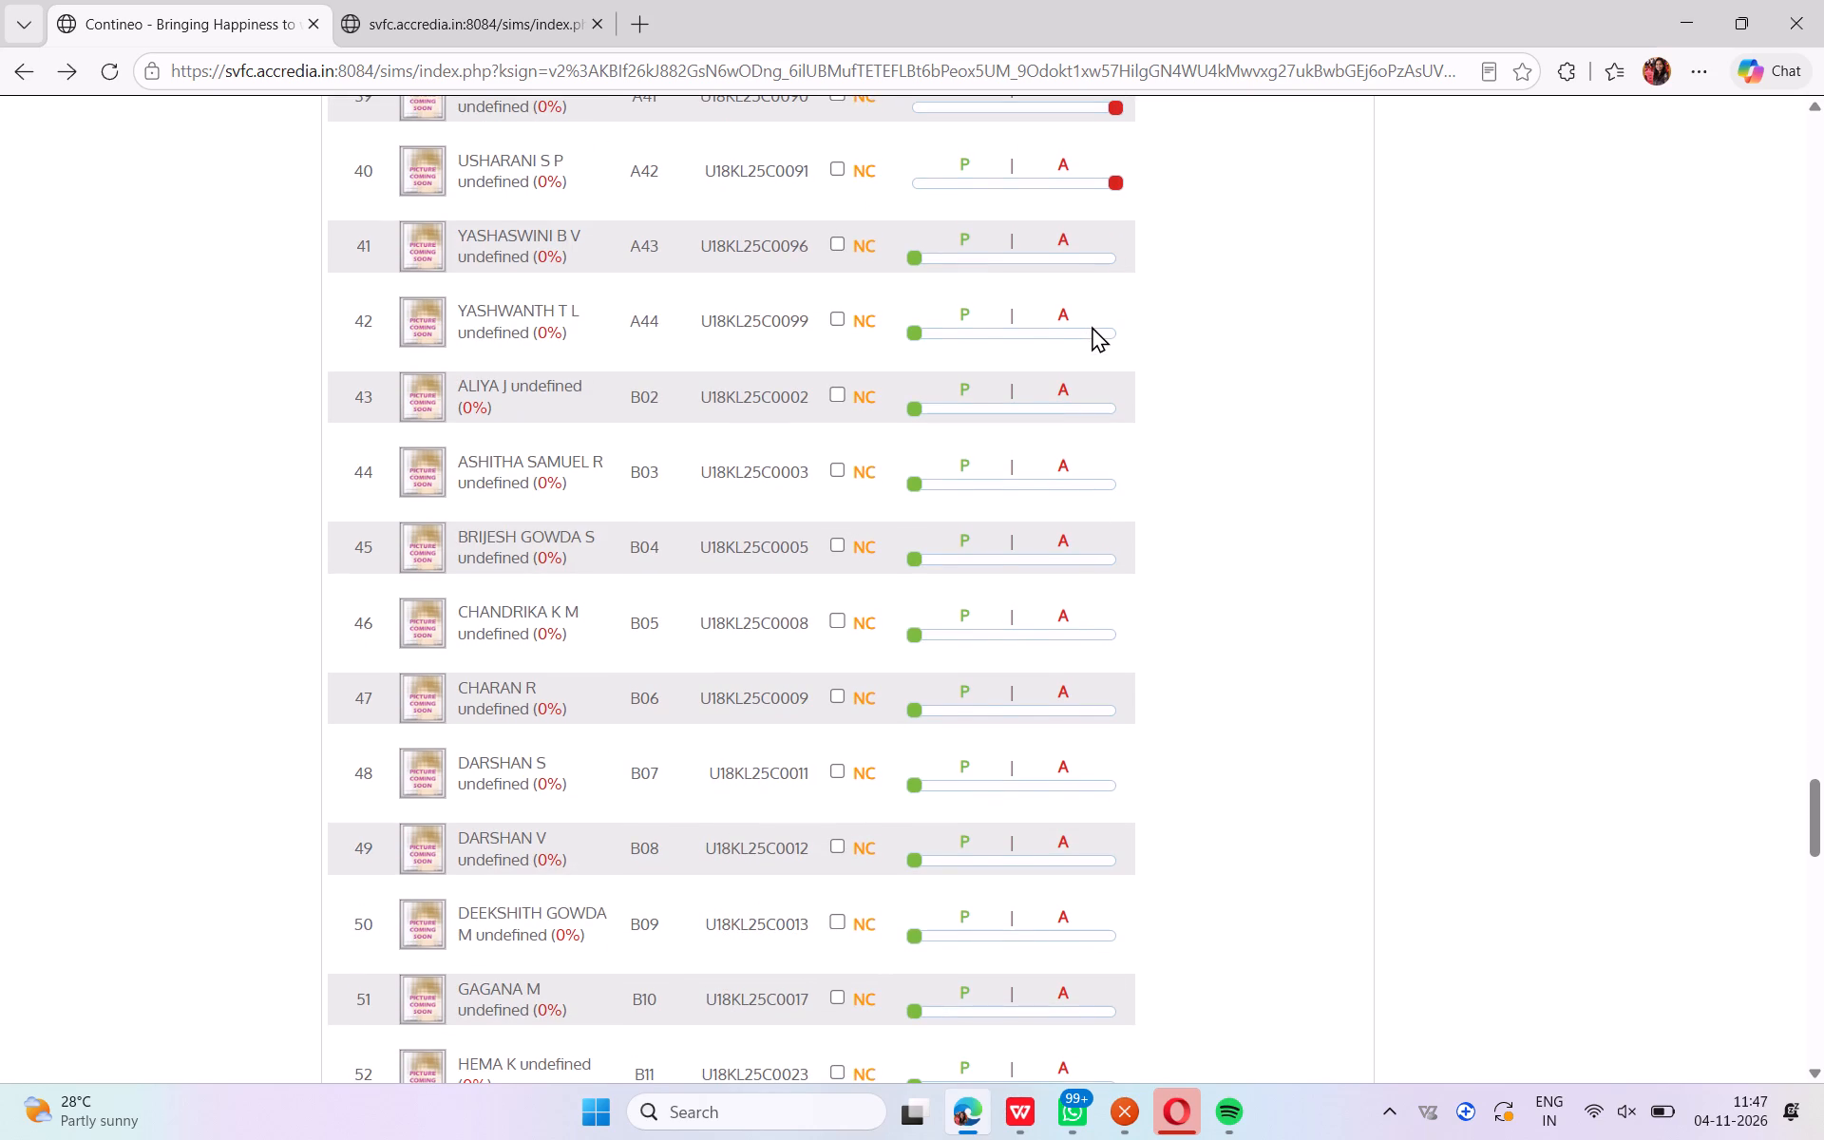
click(1104, 326)
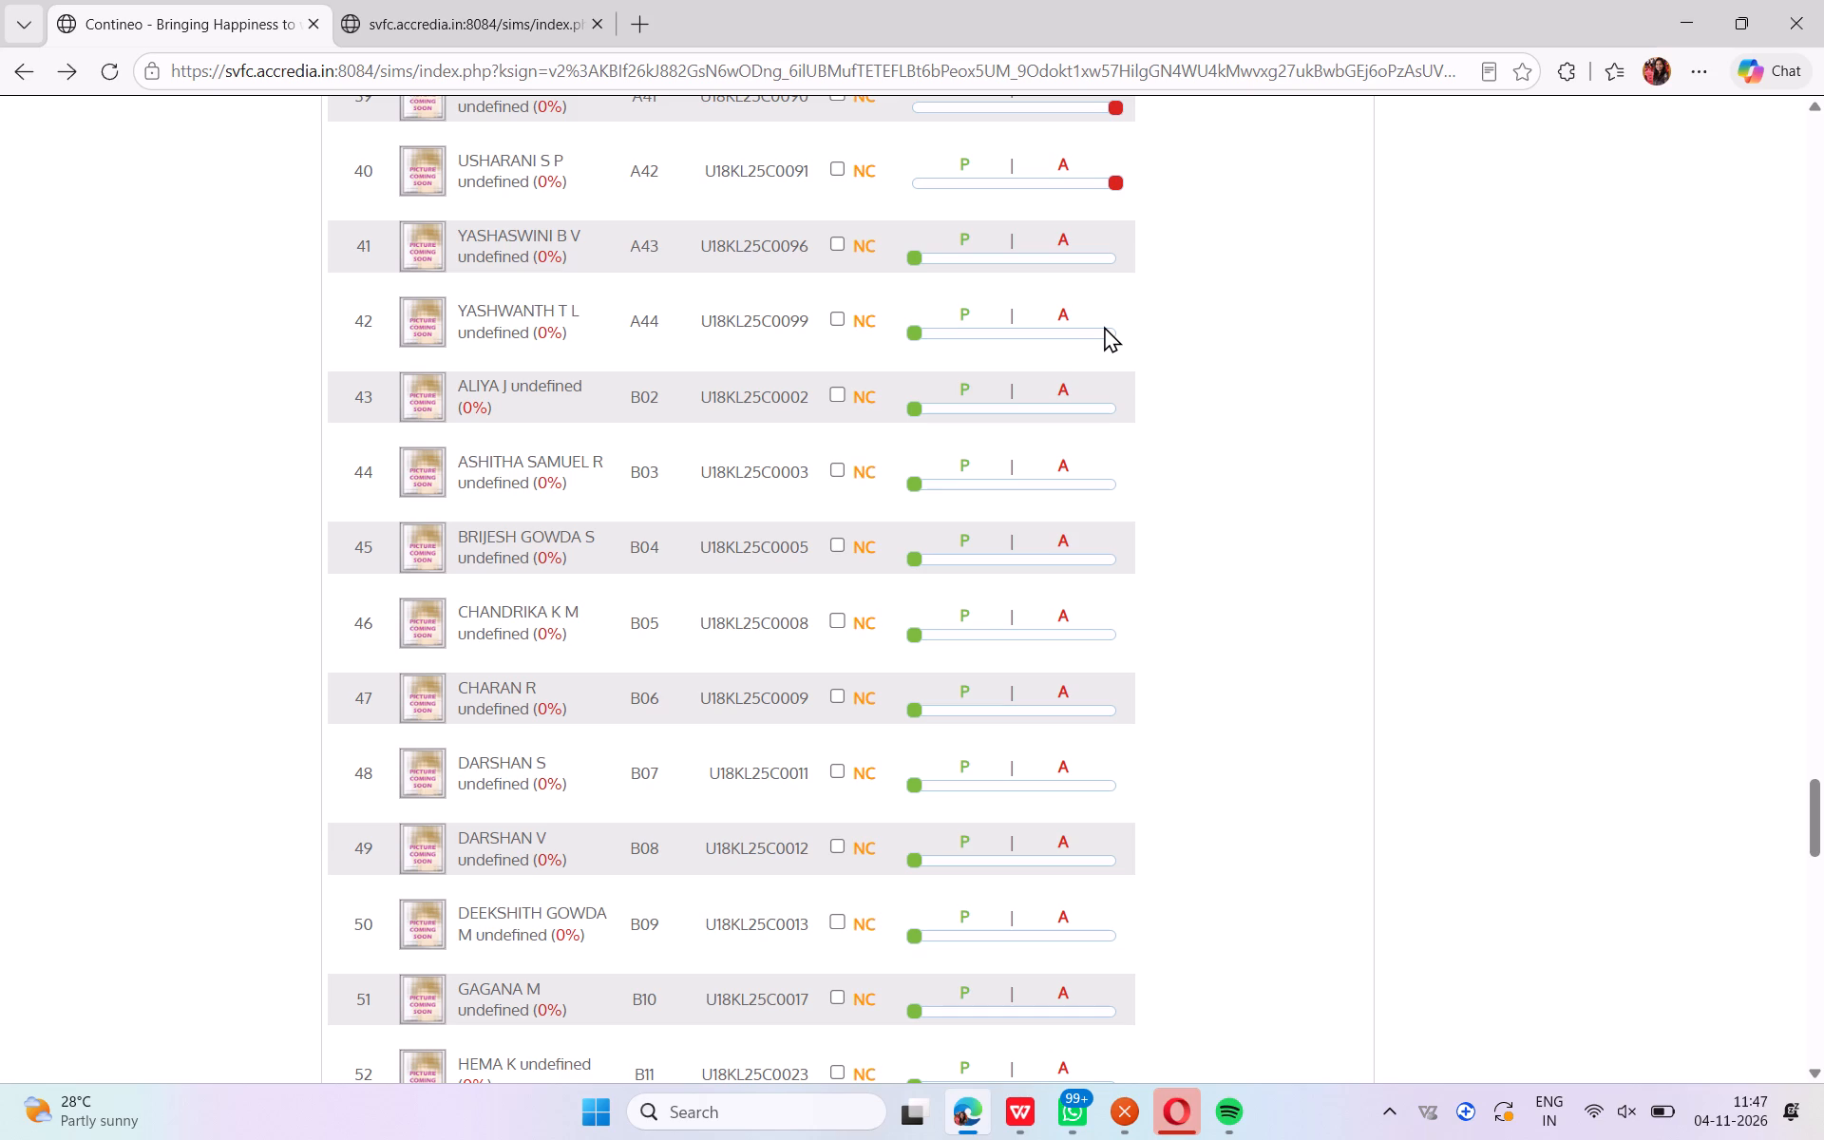
click(1104, 326)
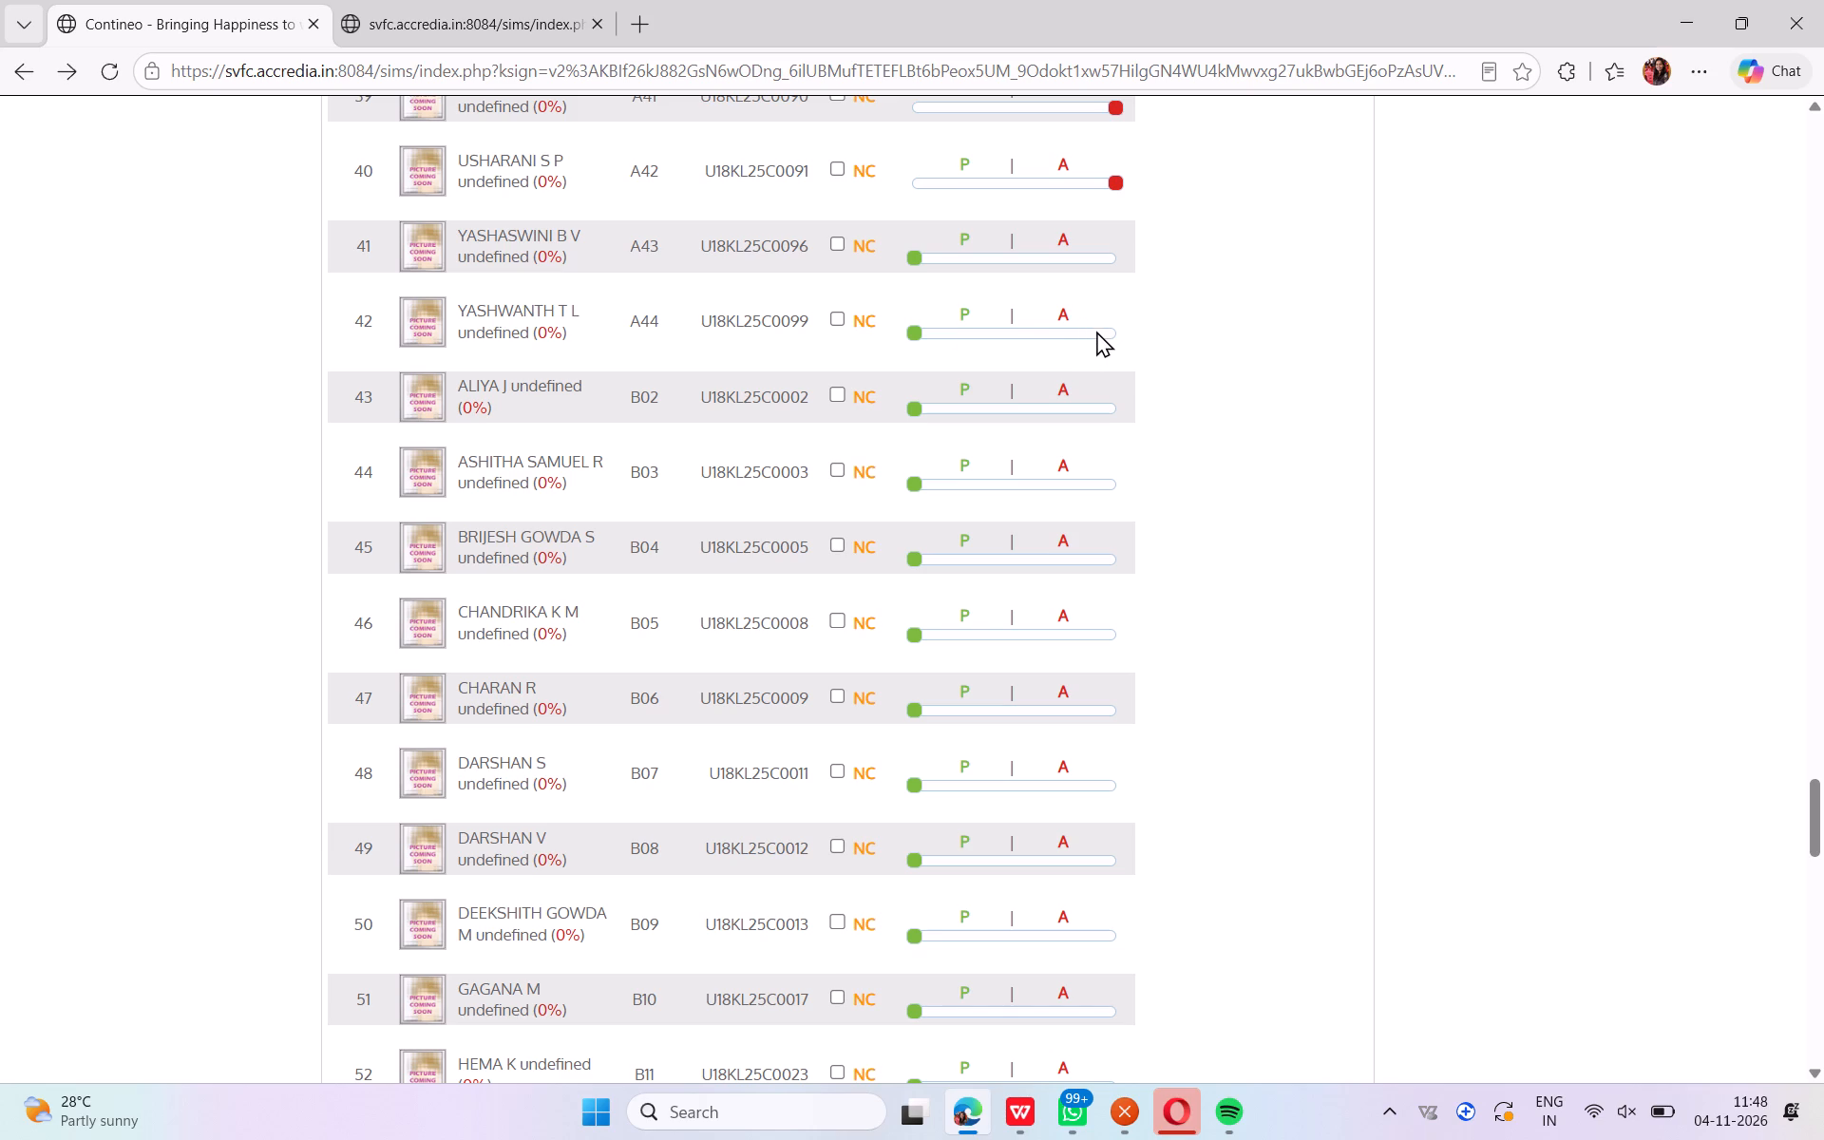
click(1096, 331)
key(Down)
key(Down)
key(Down)
key(Down)
key(Down)
key(Down)
key(Down)
key(Down)
key(Down)
key(Down)
key(Down)
key(Down)
key(Down)
key(Down)
key(Down)
key(Up)
key(Up)
key(Up)
key(Up)
key(Up)
key(Up)
key(Up)
key(Up)
key(Up)
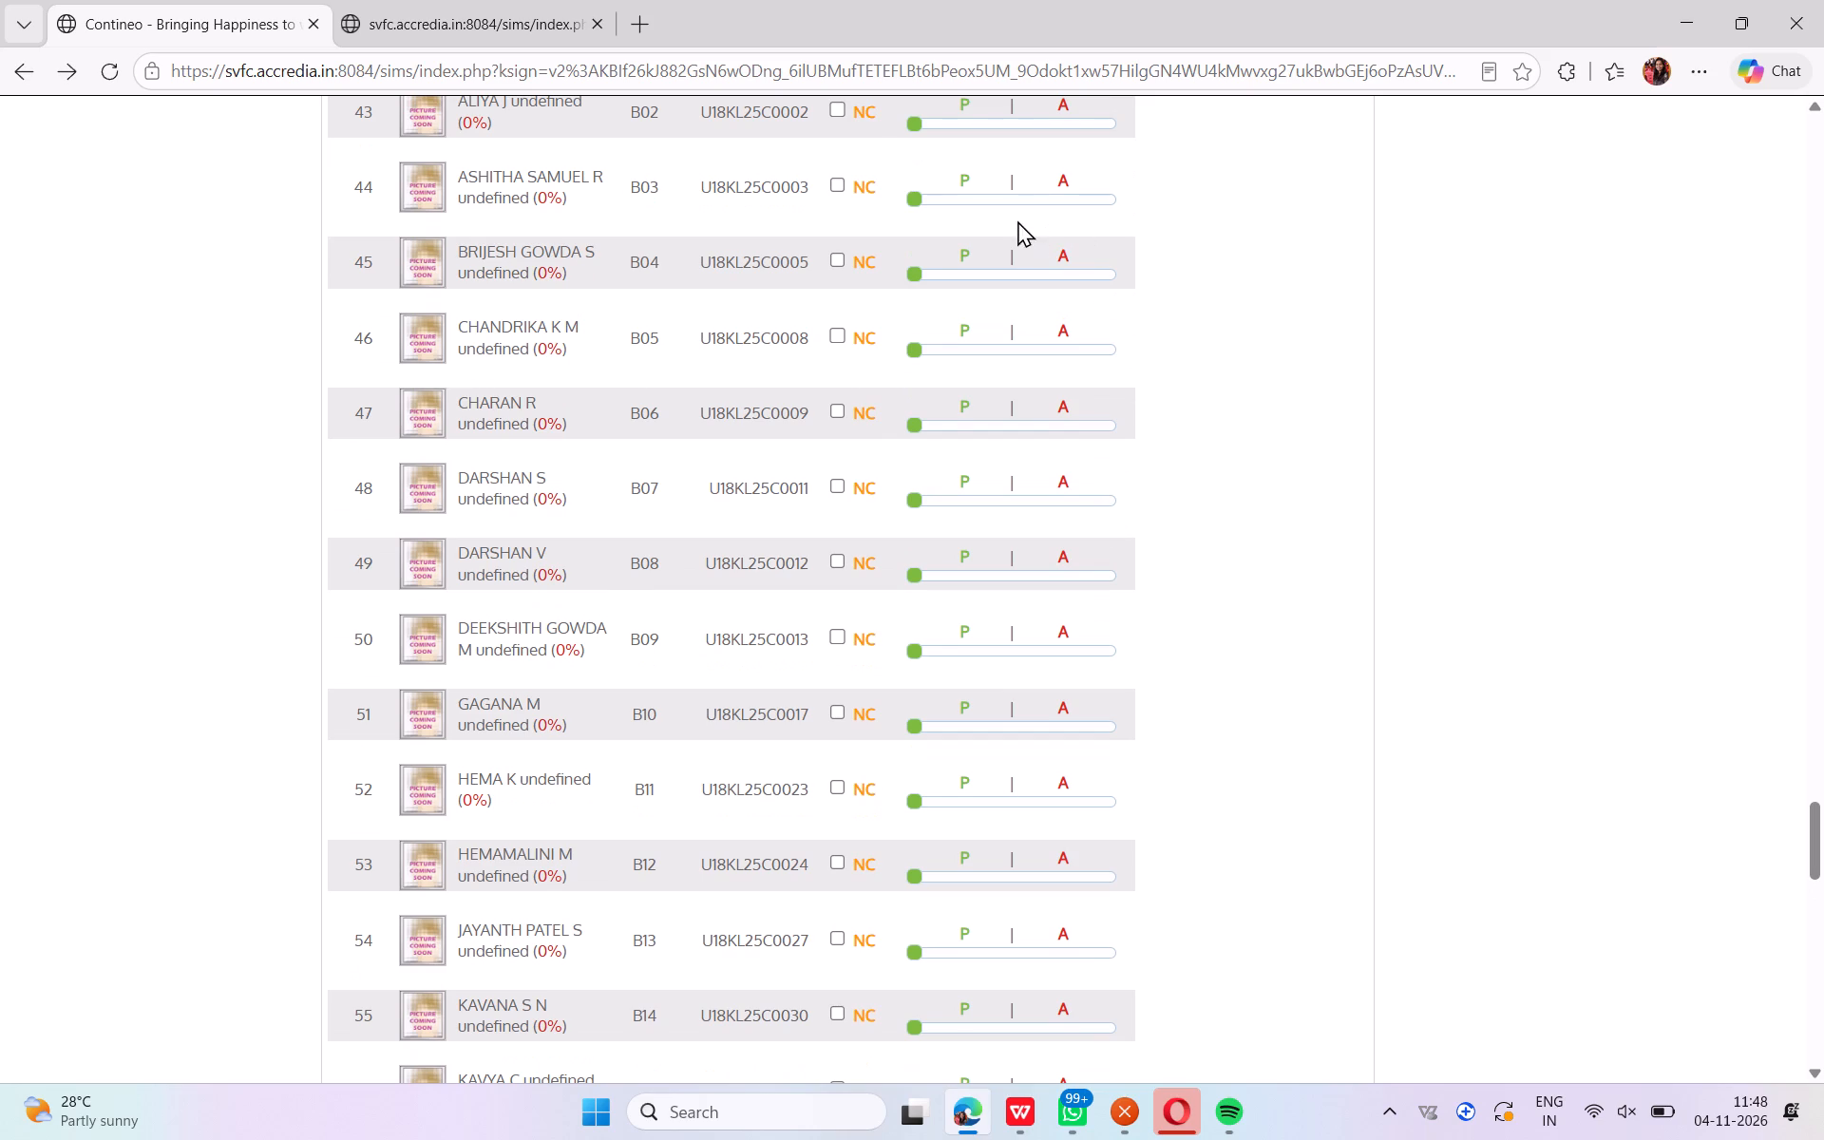
key(Up)
key(Up)
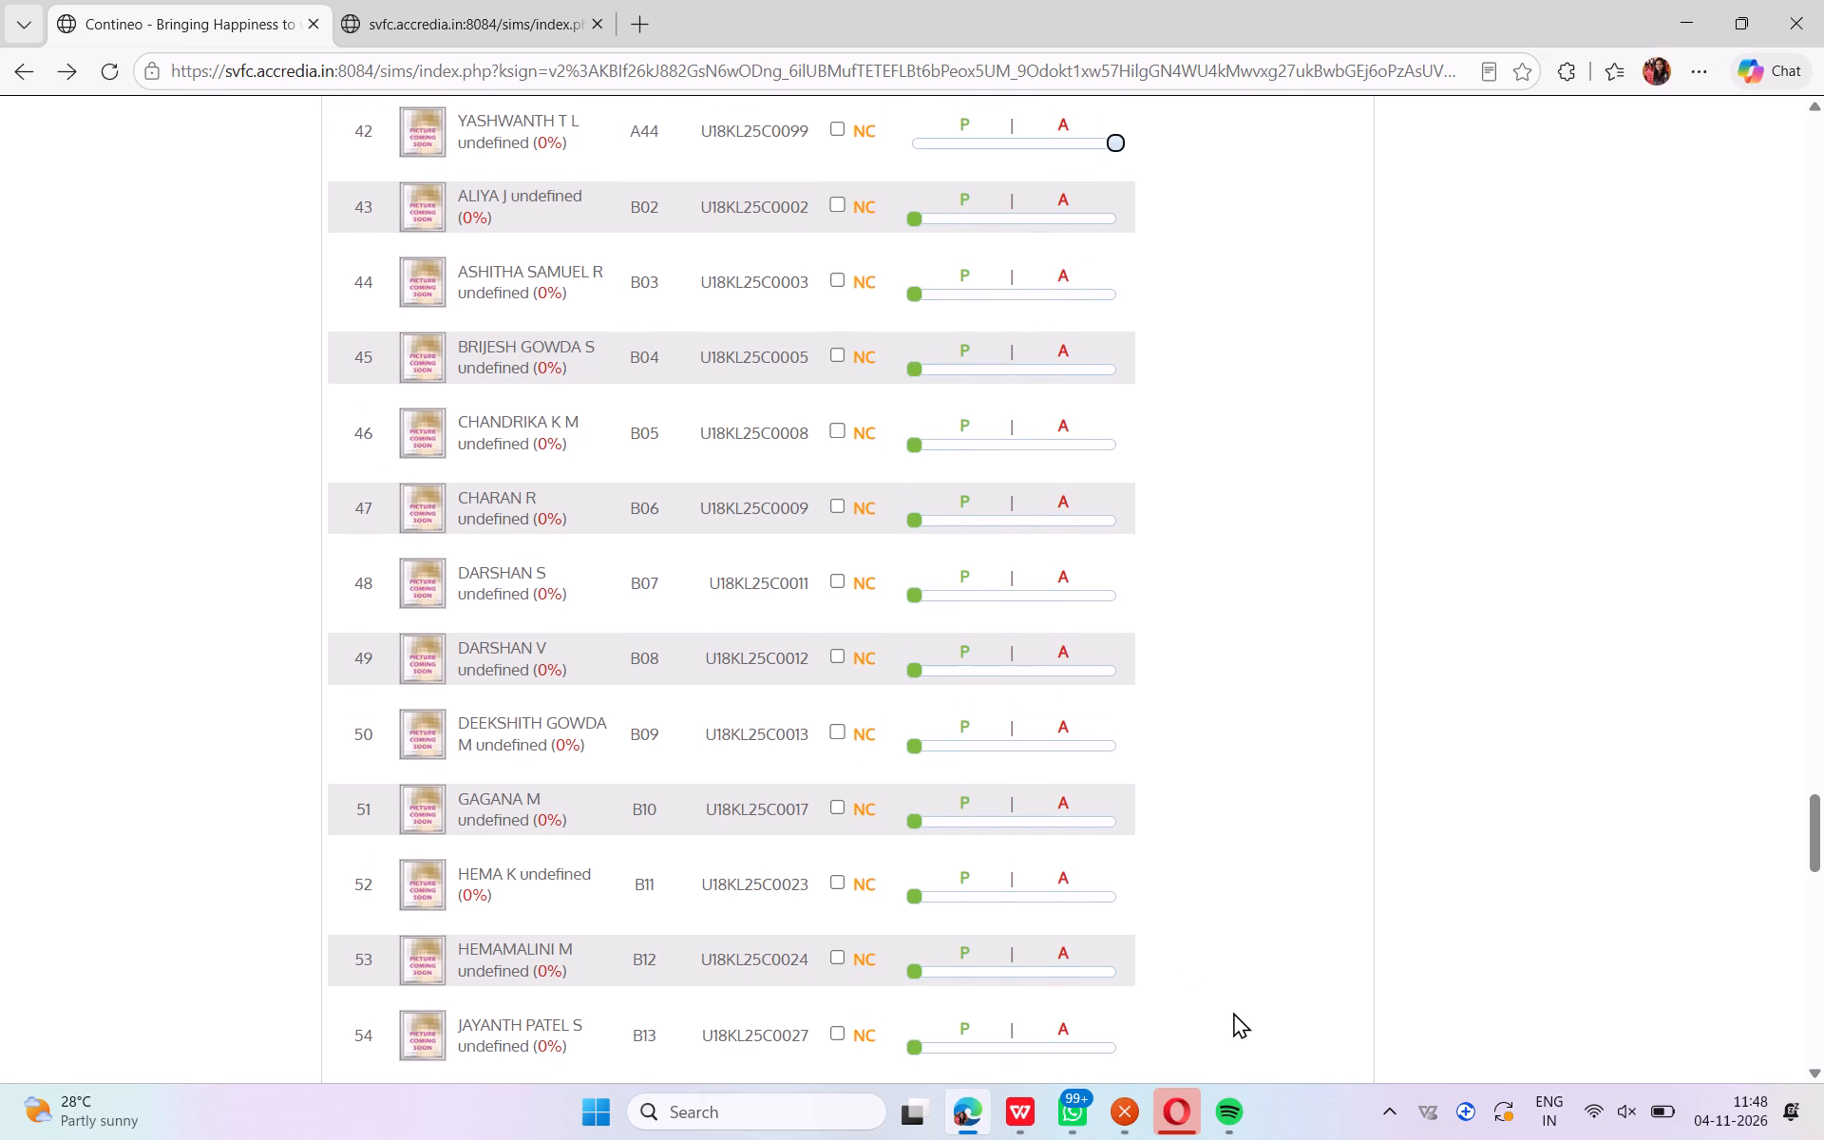
Submit the 14th Jul 2026 attendance sheet and go on to taking further attendance.
key(Down)
key(Down)
key(Down)
key(Down)
key(Down)
key(Down)
key(Down)
key(Down)
key(Down)
key(Down)
key(Down)
key(Down)
key(Down)
key(Down)
key(Down)
key(Down)
key(Down)
key(Down)
key(Down)
key(Down)
key(Down)
key(Down)
key(Down)
key(Down)
key(Down)
key(Down)
key(Down)
key(Down)
key(Down)
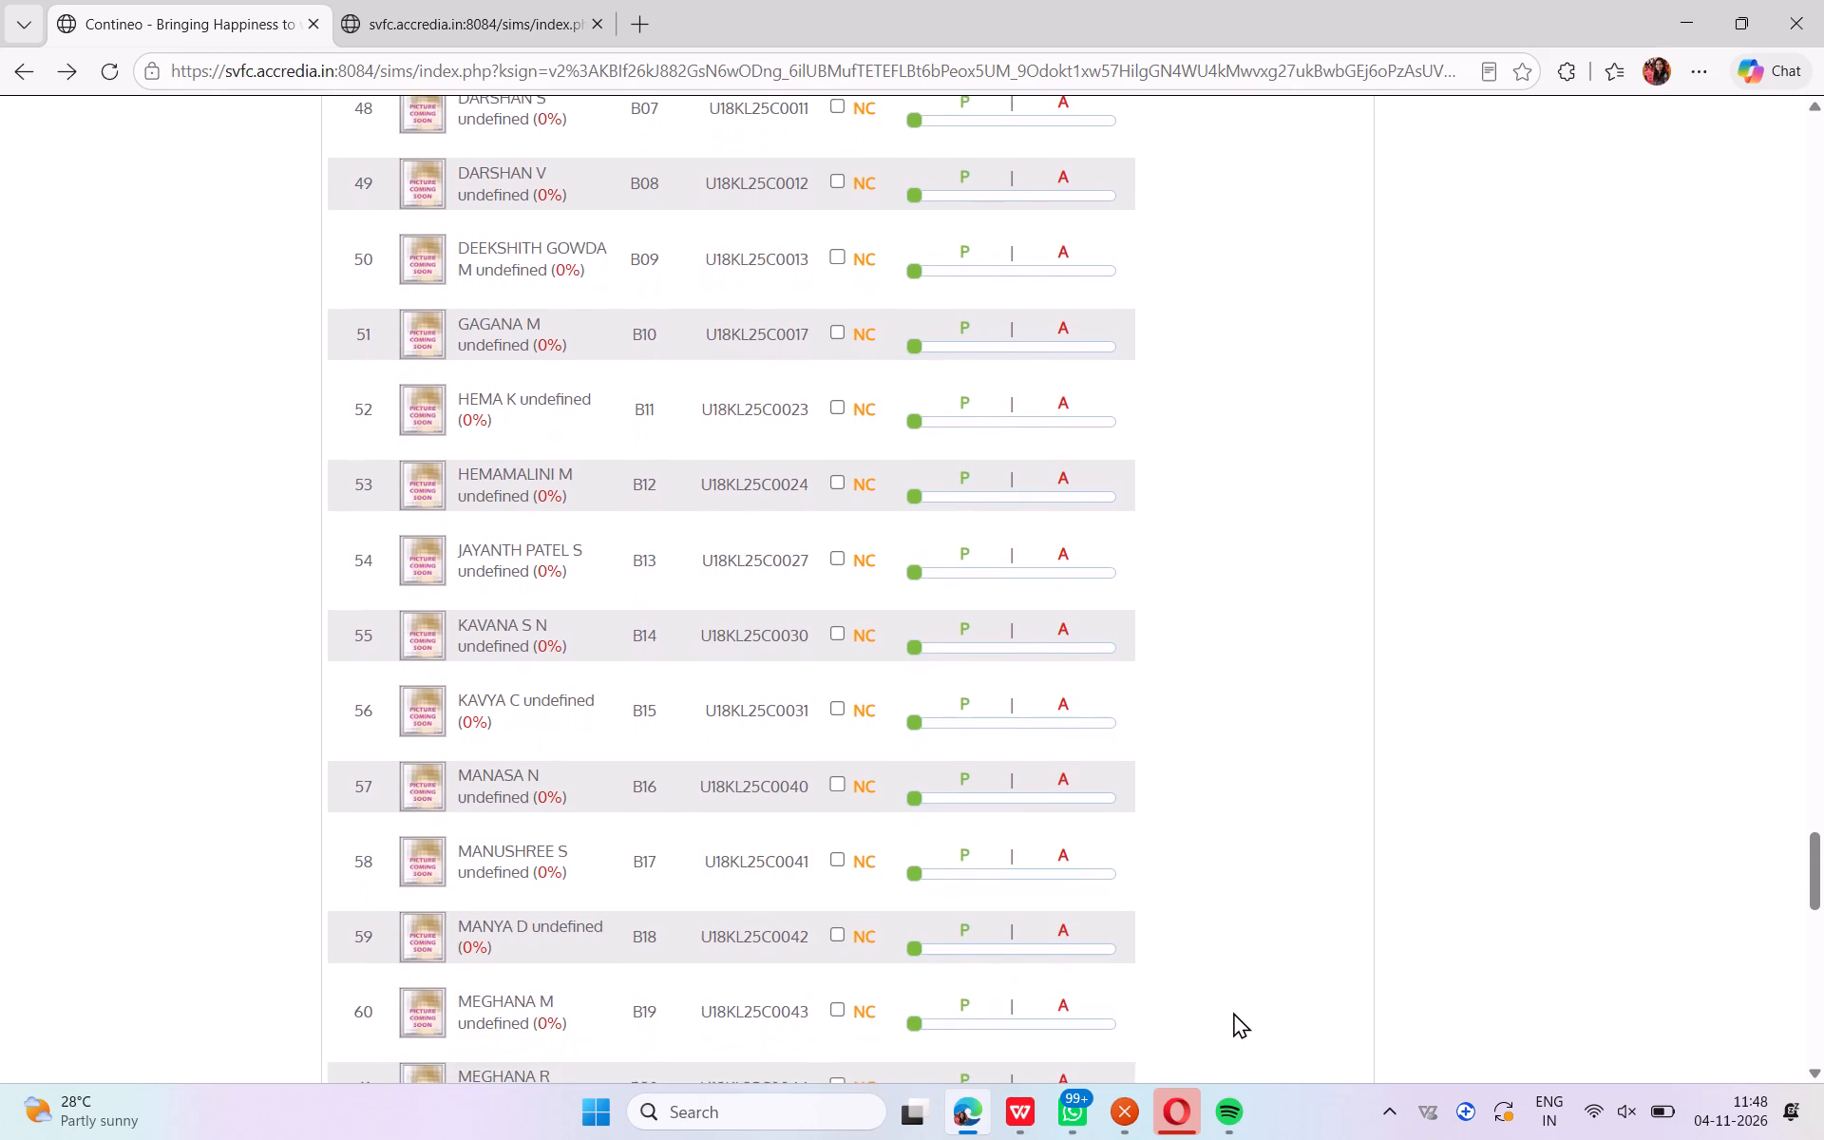
key(Down)
key(Down)
key(Down)
key(Down)
key(Down)
key(Down)
key(Down)
key(Down)
key(Down)
key(Down)
key(Down)
key(Down)
key(Down)
key(Down)
key(Down)
key(Down)
key(Down)
key(Down)
key(Down)
key(Down)
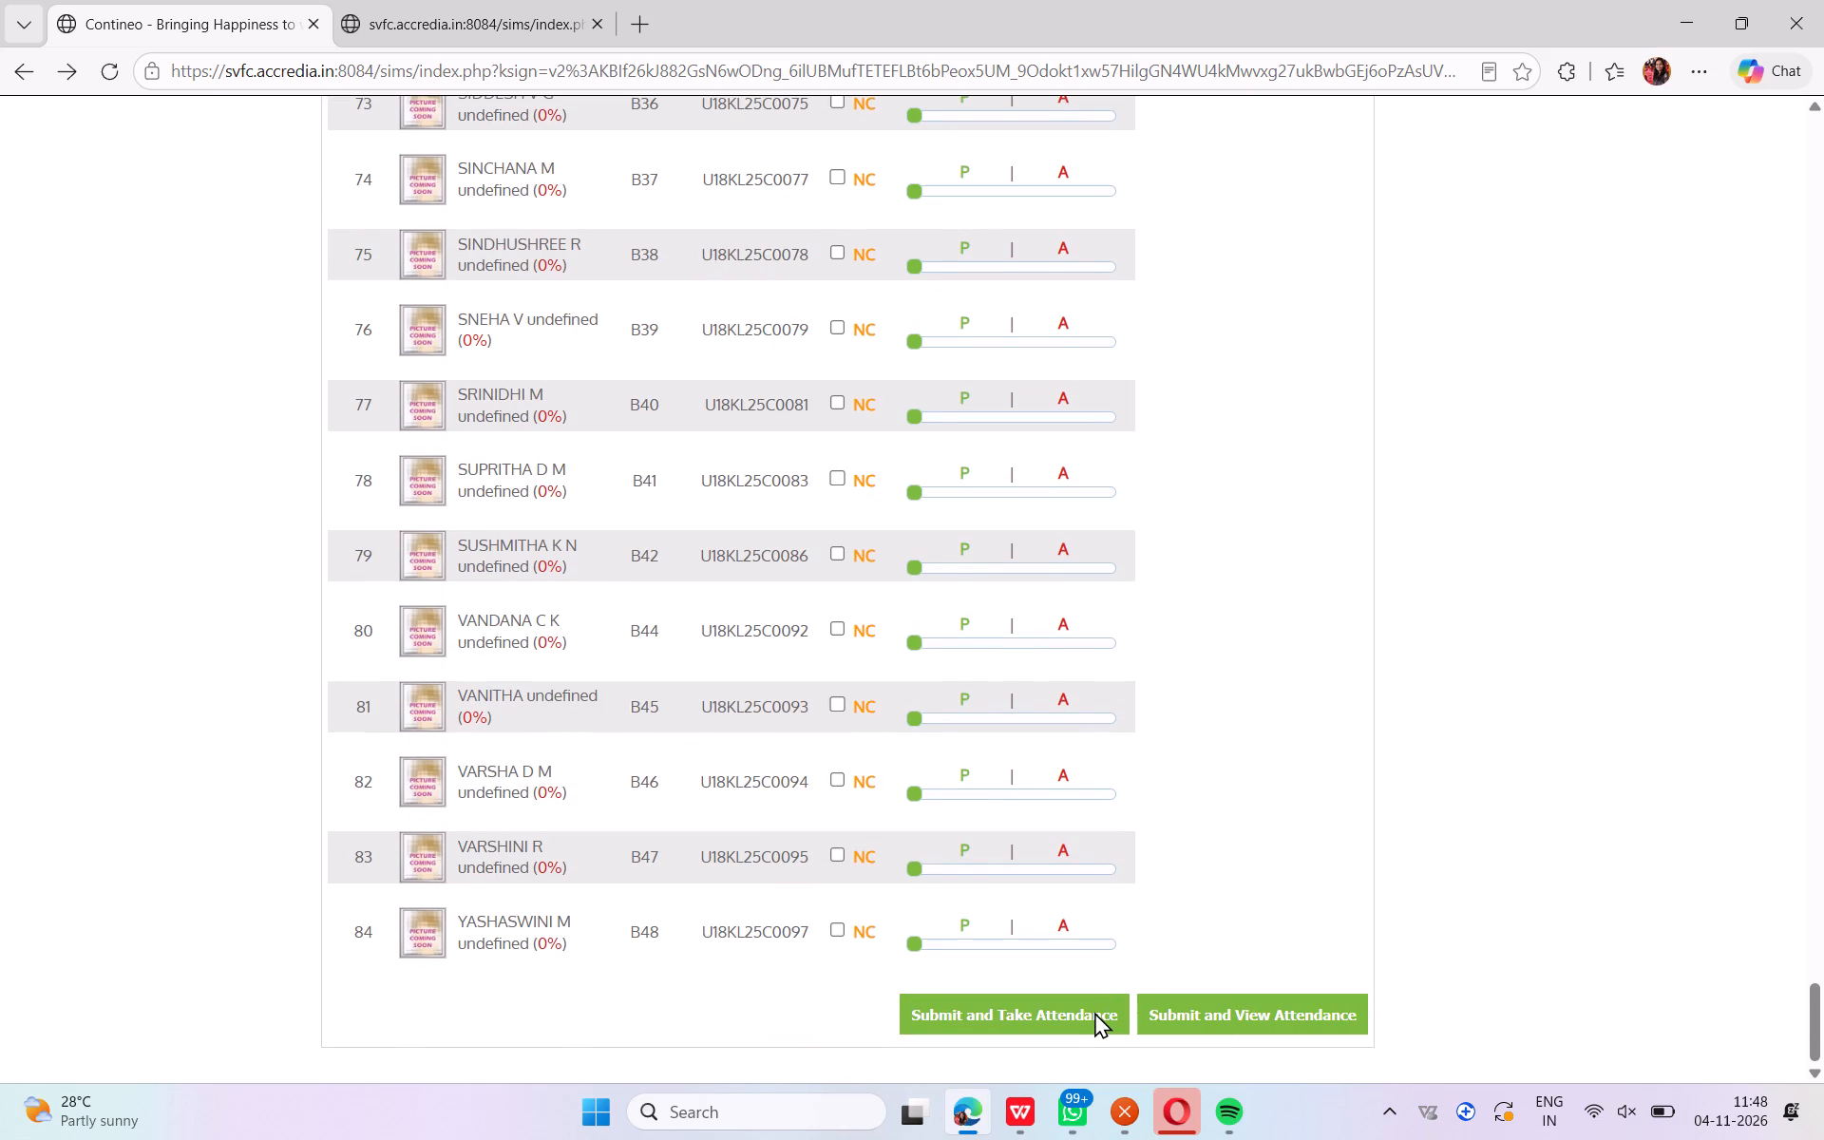
click(1094, 1012)
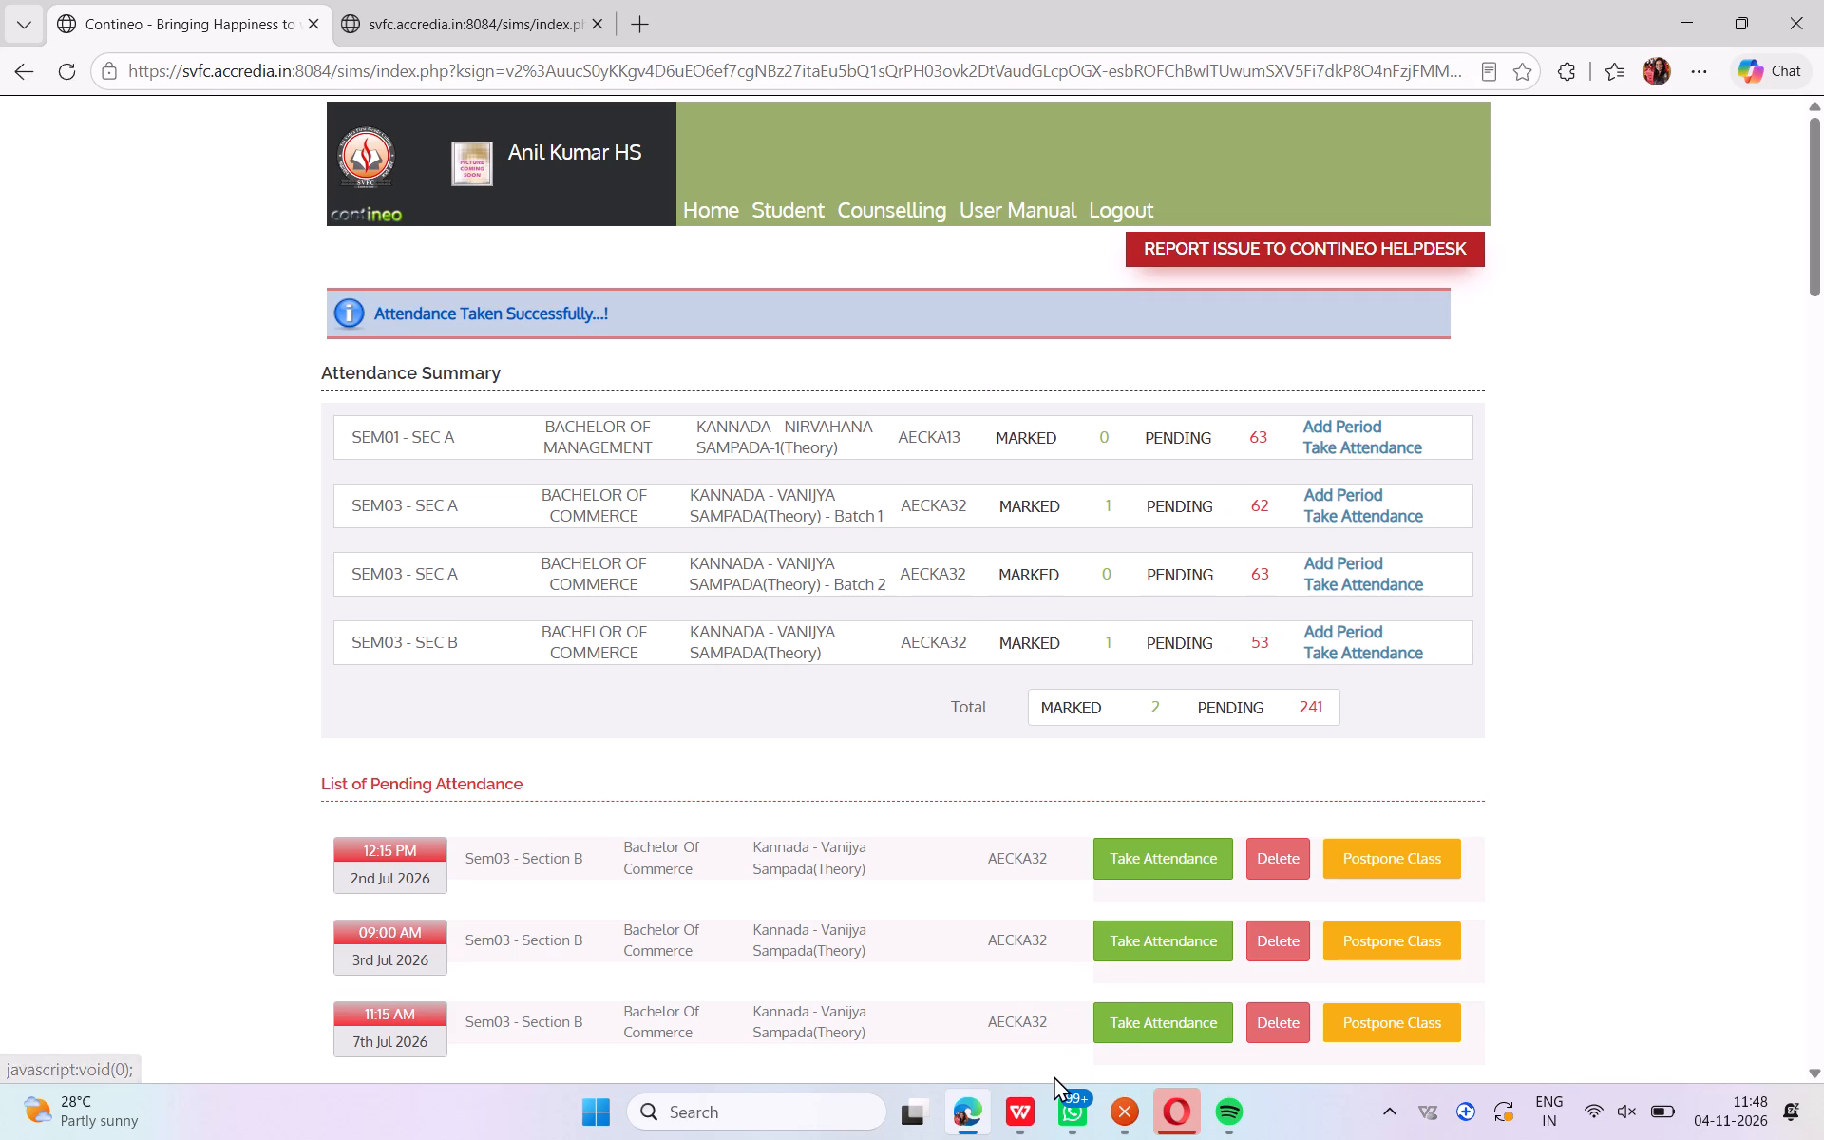
Open the pending Sem03 Section B AECKA32 attendance for 16th Jul 2026, 12:15 PM.
key(Down)
key(Down)
key(Down)
key(Down)
key(Down)
key(Down)
key(Down)
key(Down)
key(Down)
key(Down)
key(Down)
key(Down)
key(Down)
key(Down)
key(Down)
key(Down)
key(Down)
key(Down)
key(Down)
key(Down)
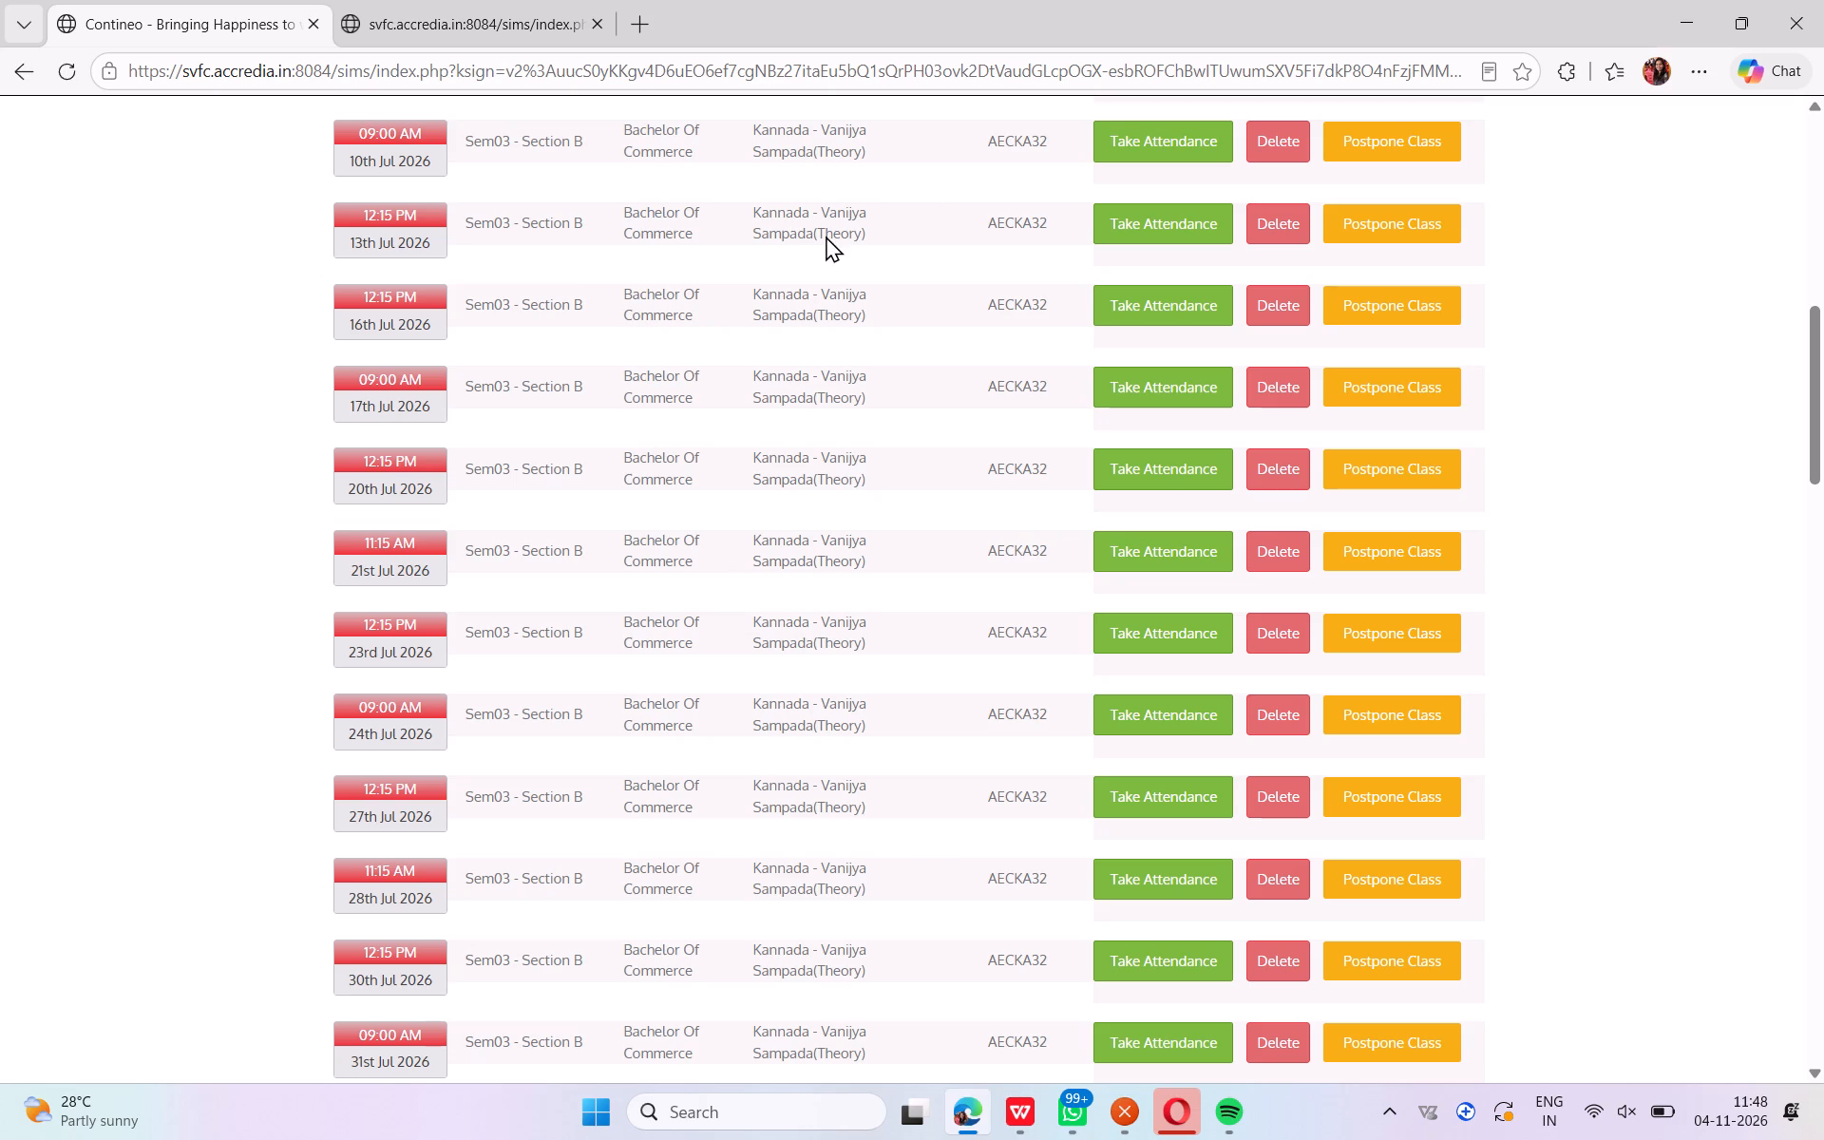
click(1139, 287)
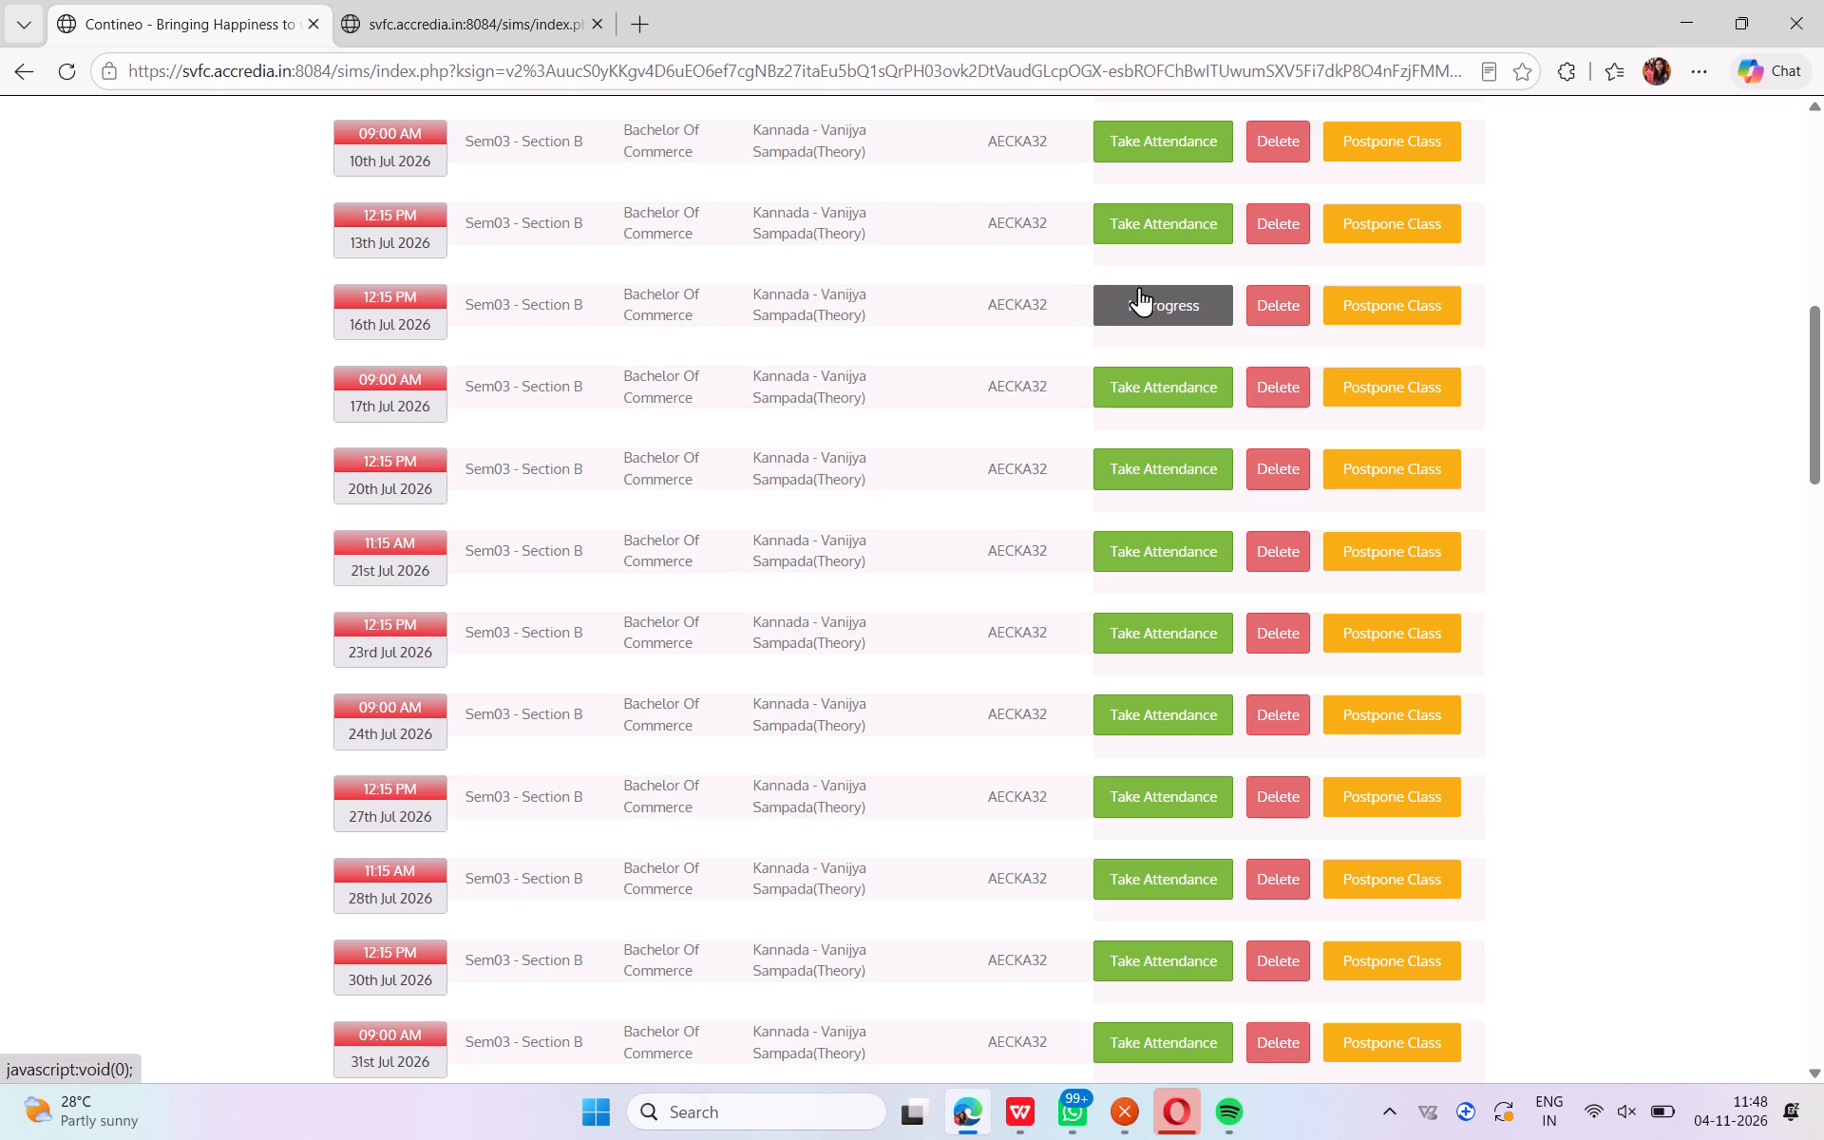
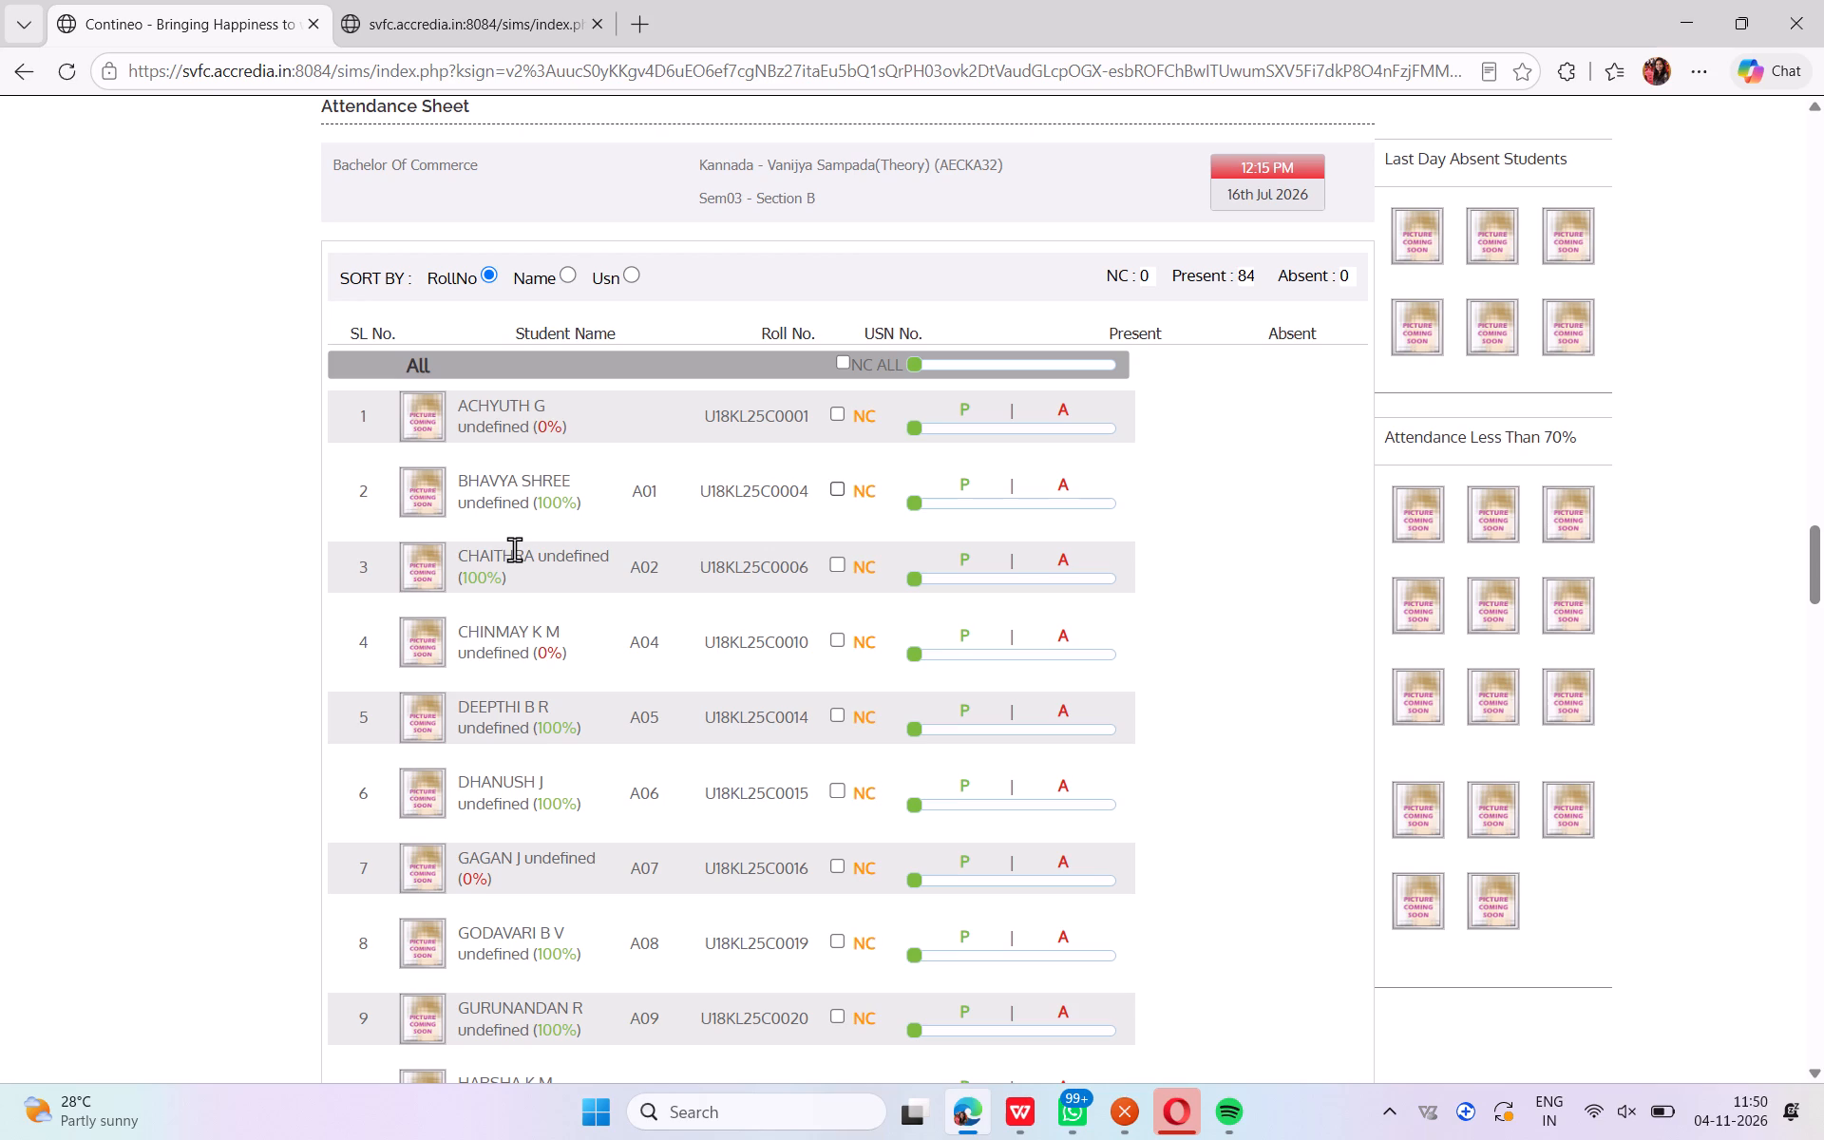
Examine the student list in the Sem03 Section B attendance sheet for 16th Jul 2026.
scroll(598, 729, down, 4)
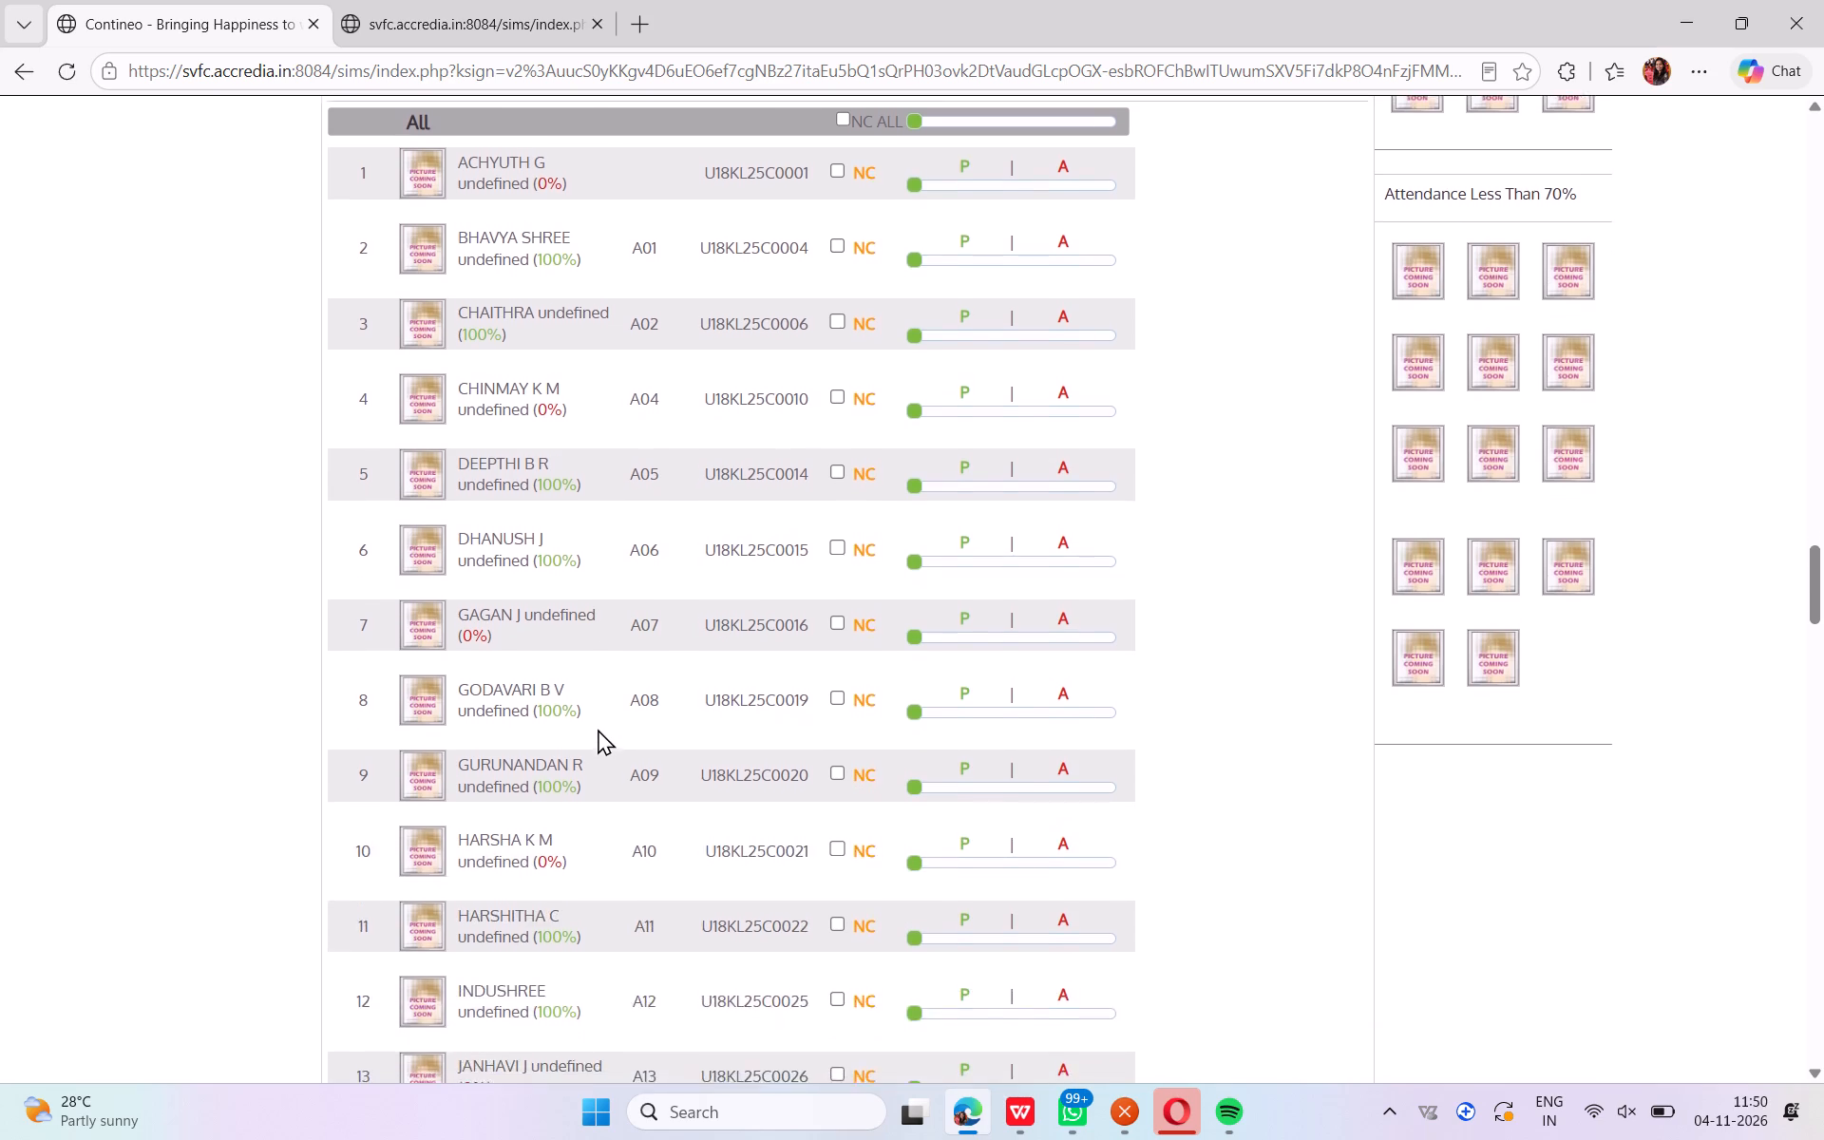
scroll(598, 729, down, 9)
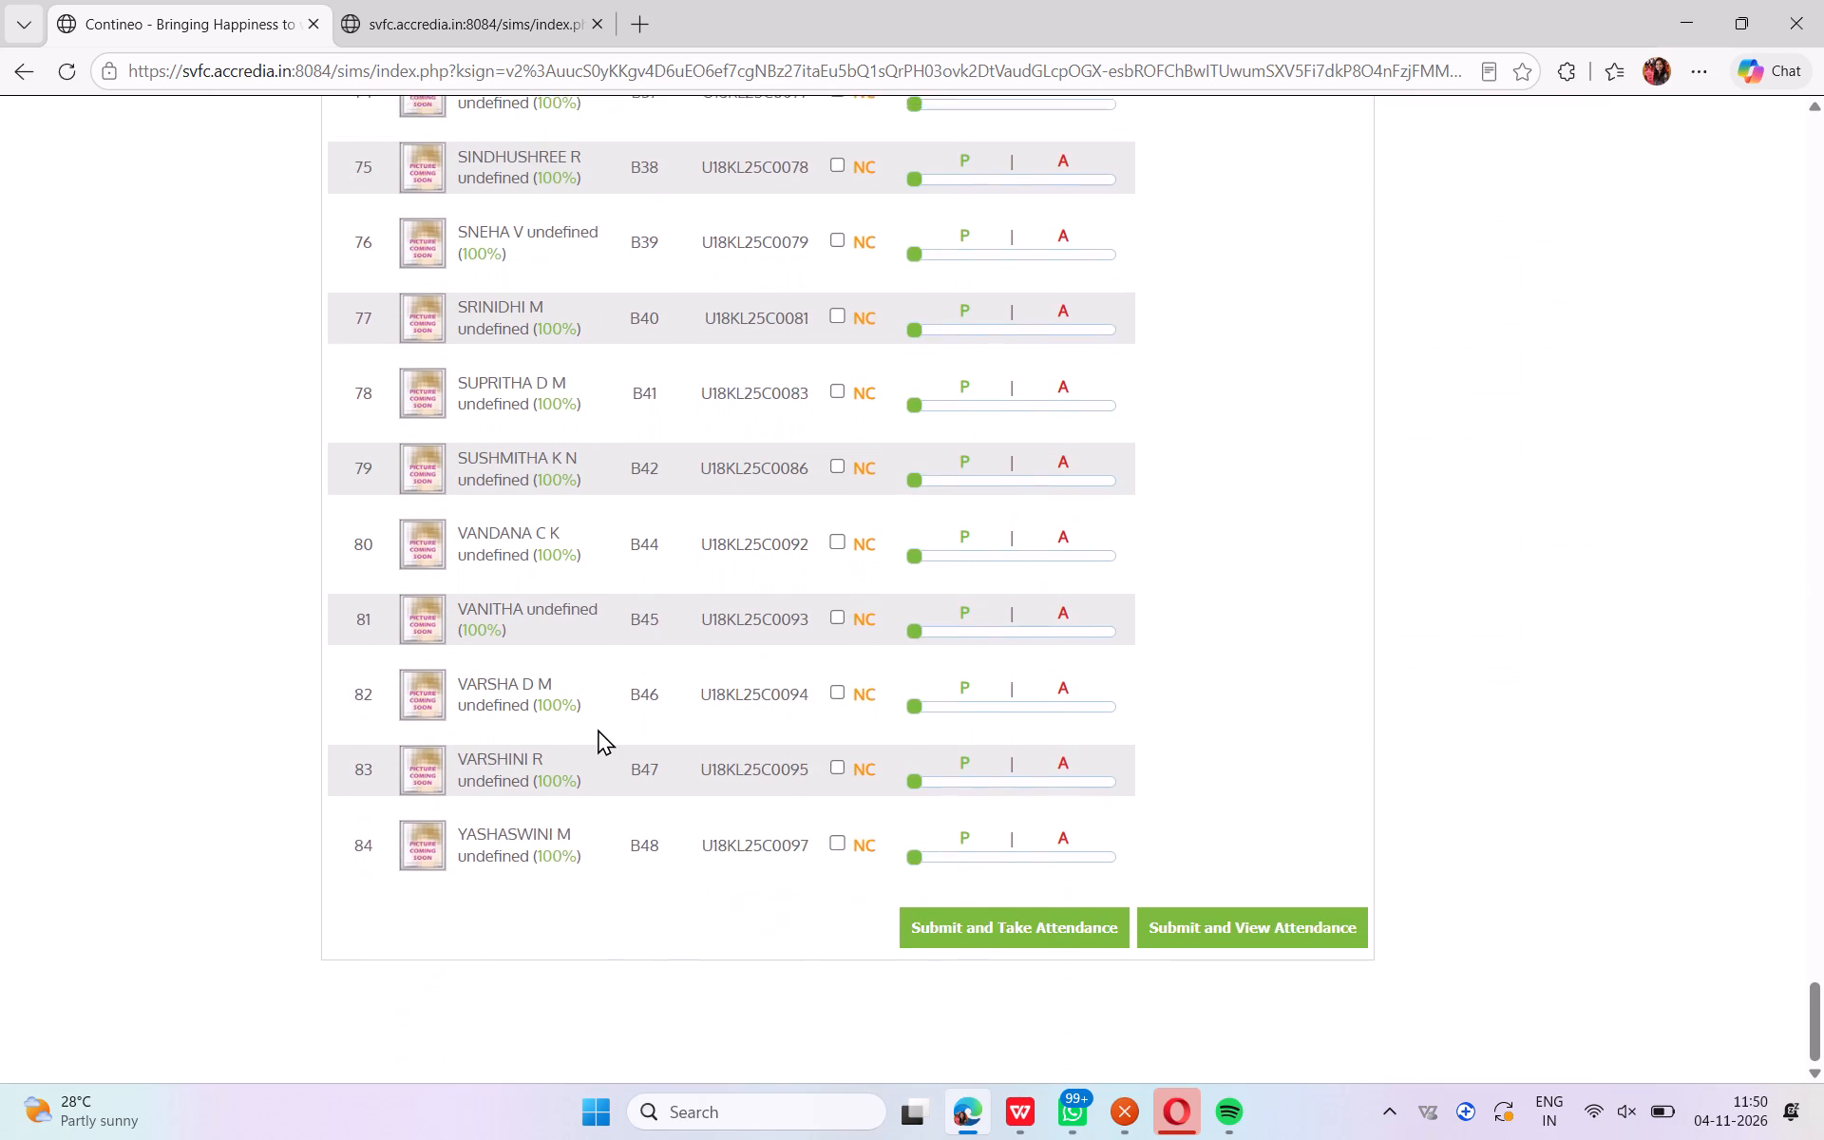
scroll(598, 729, up, 12)
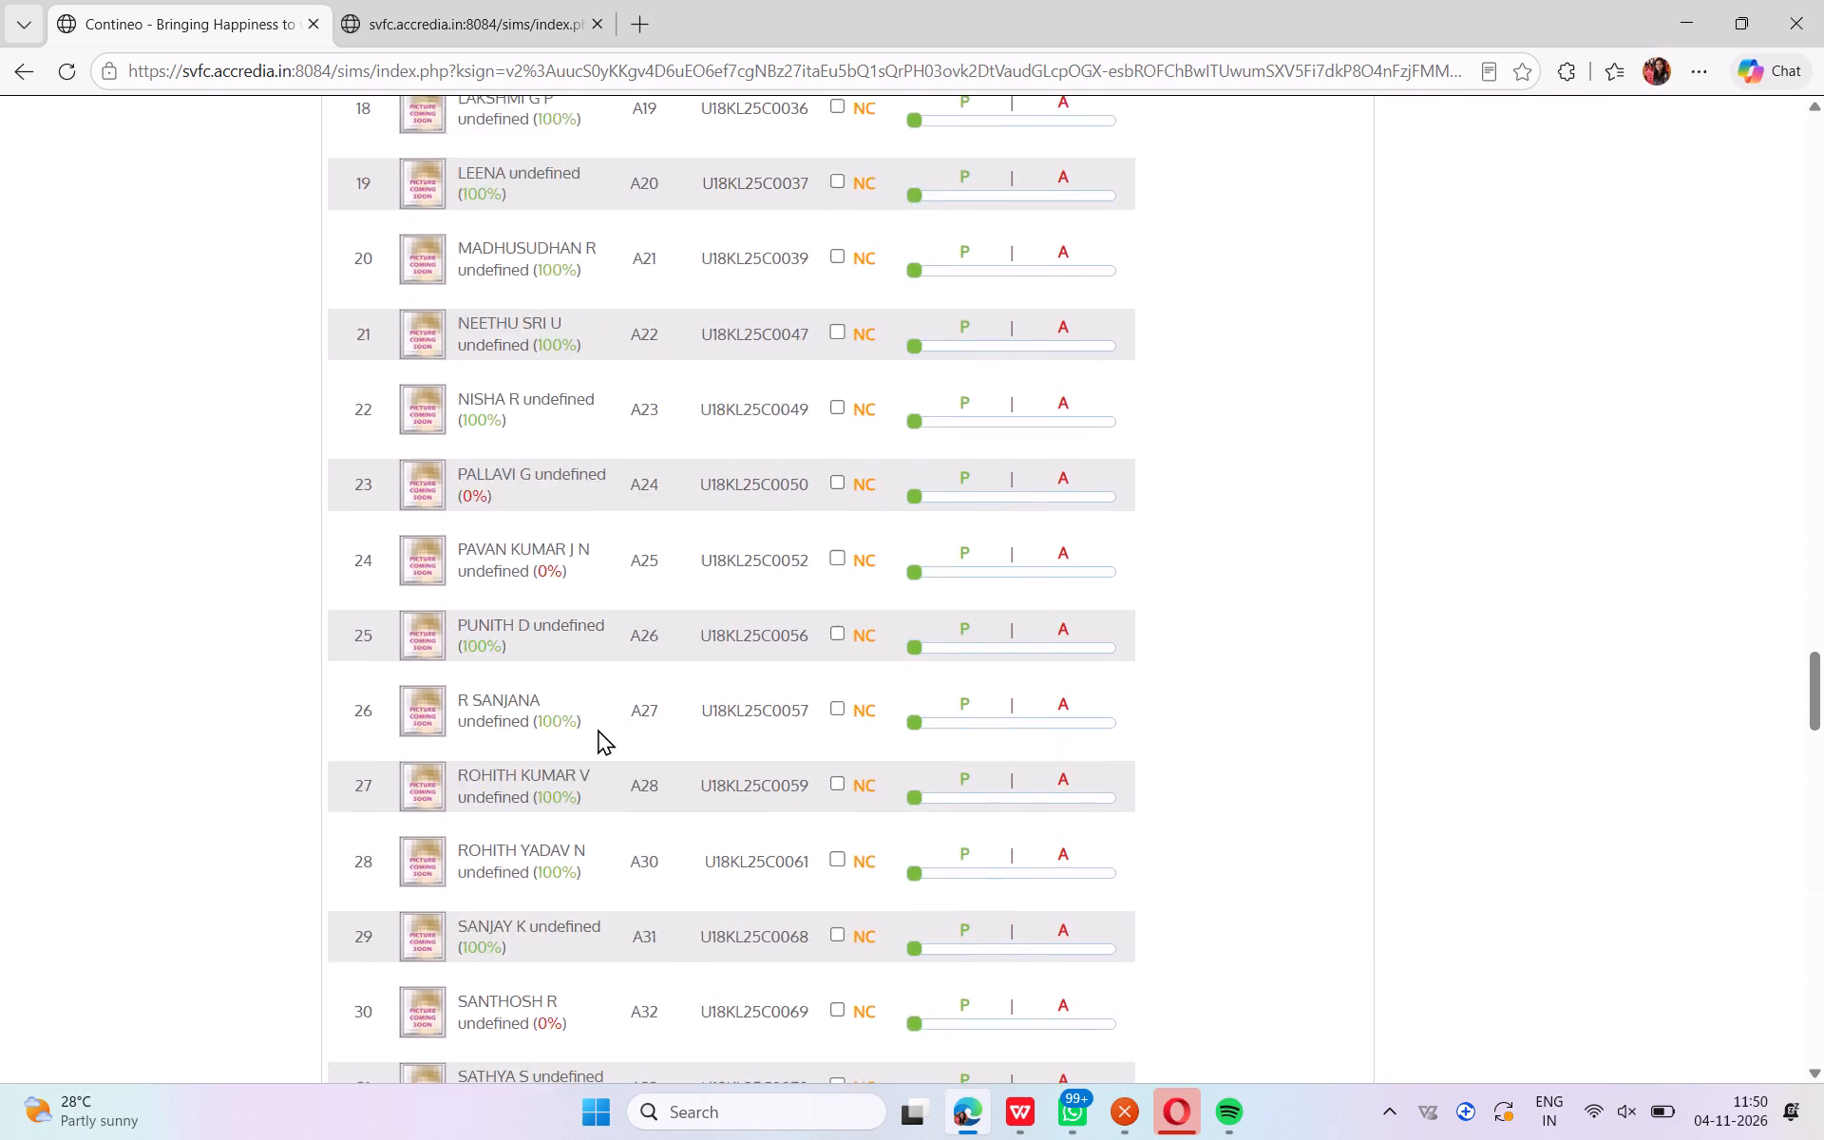
scroll(598, 729, up, 4)
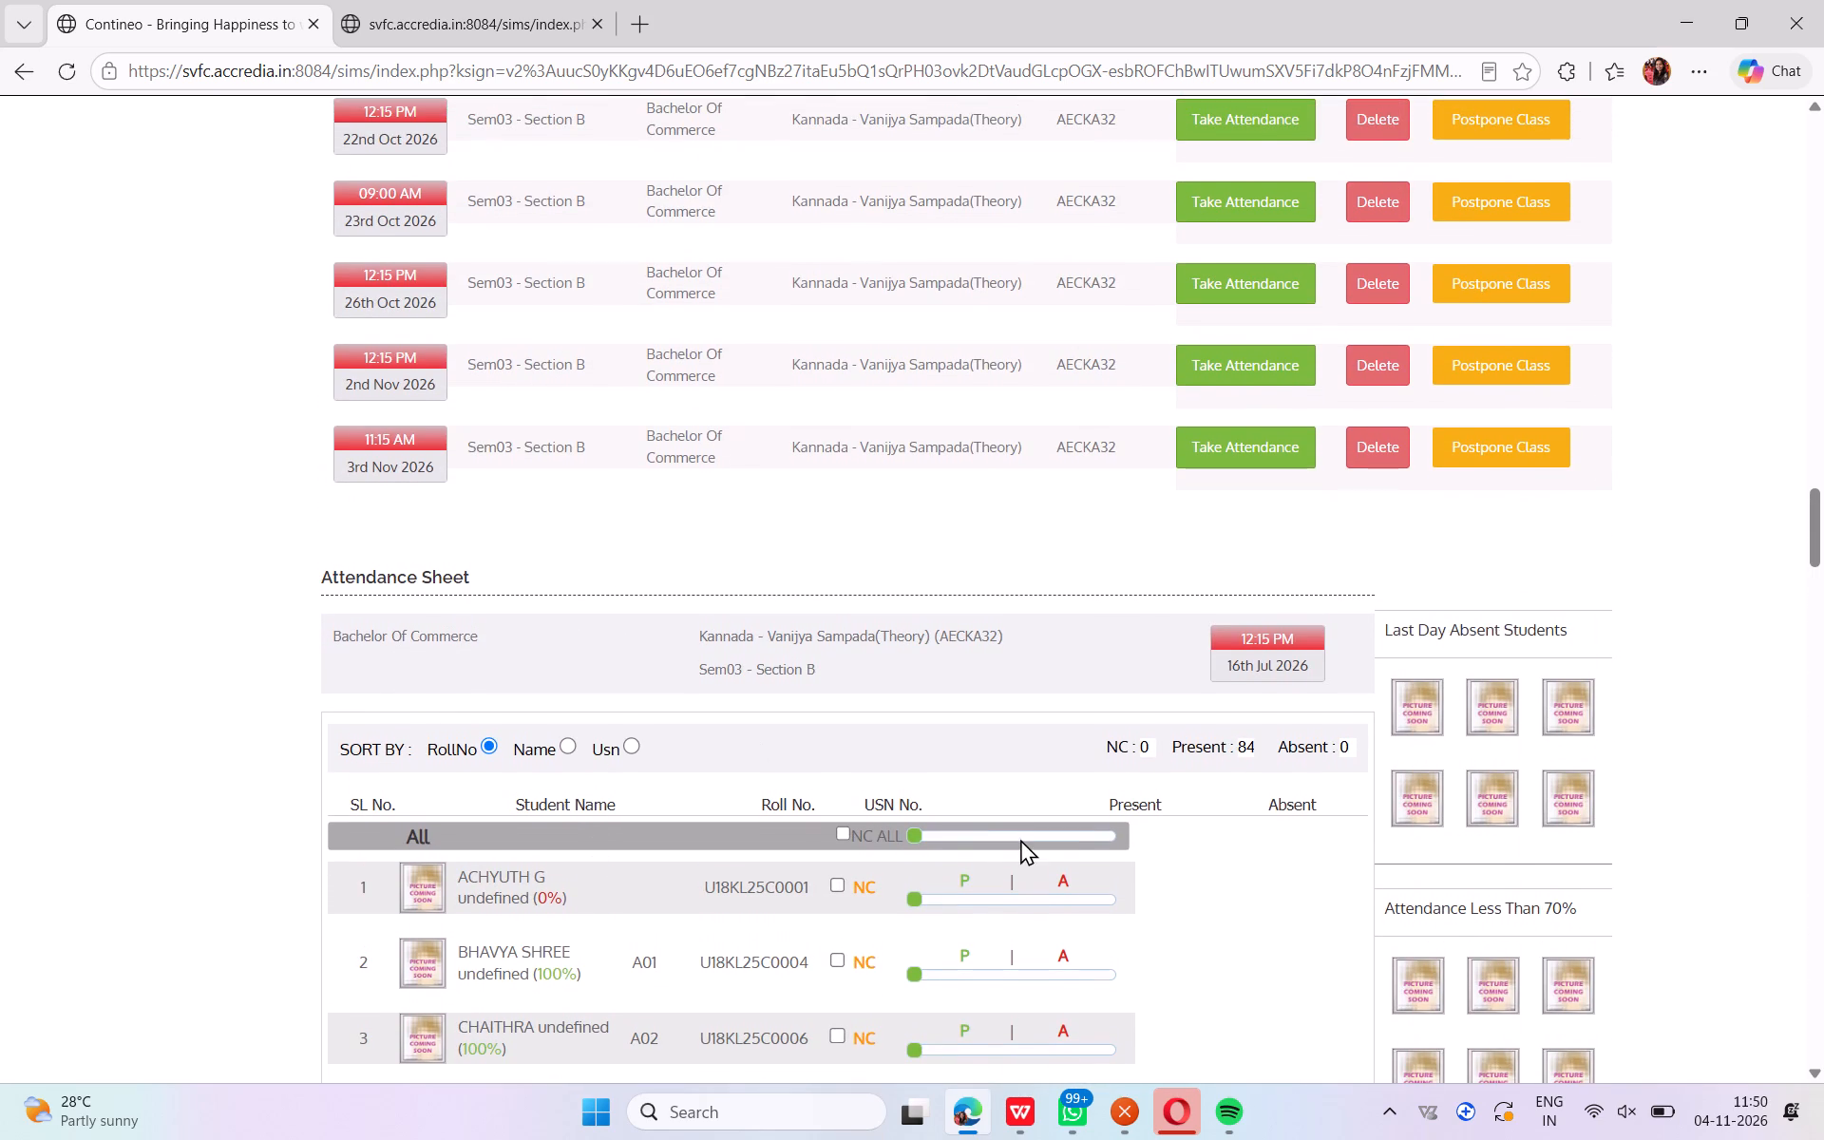
click(1229, 740)
Open the pending Sem03 Section B AECKA32 attendance for 17th Jul 2026, 09:00 AM.
scroll(1073, 449, up, 9)
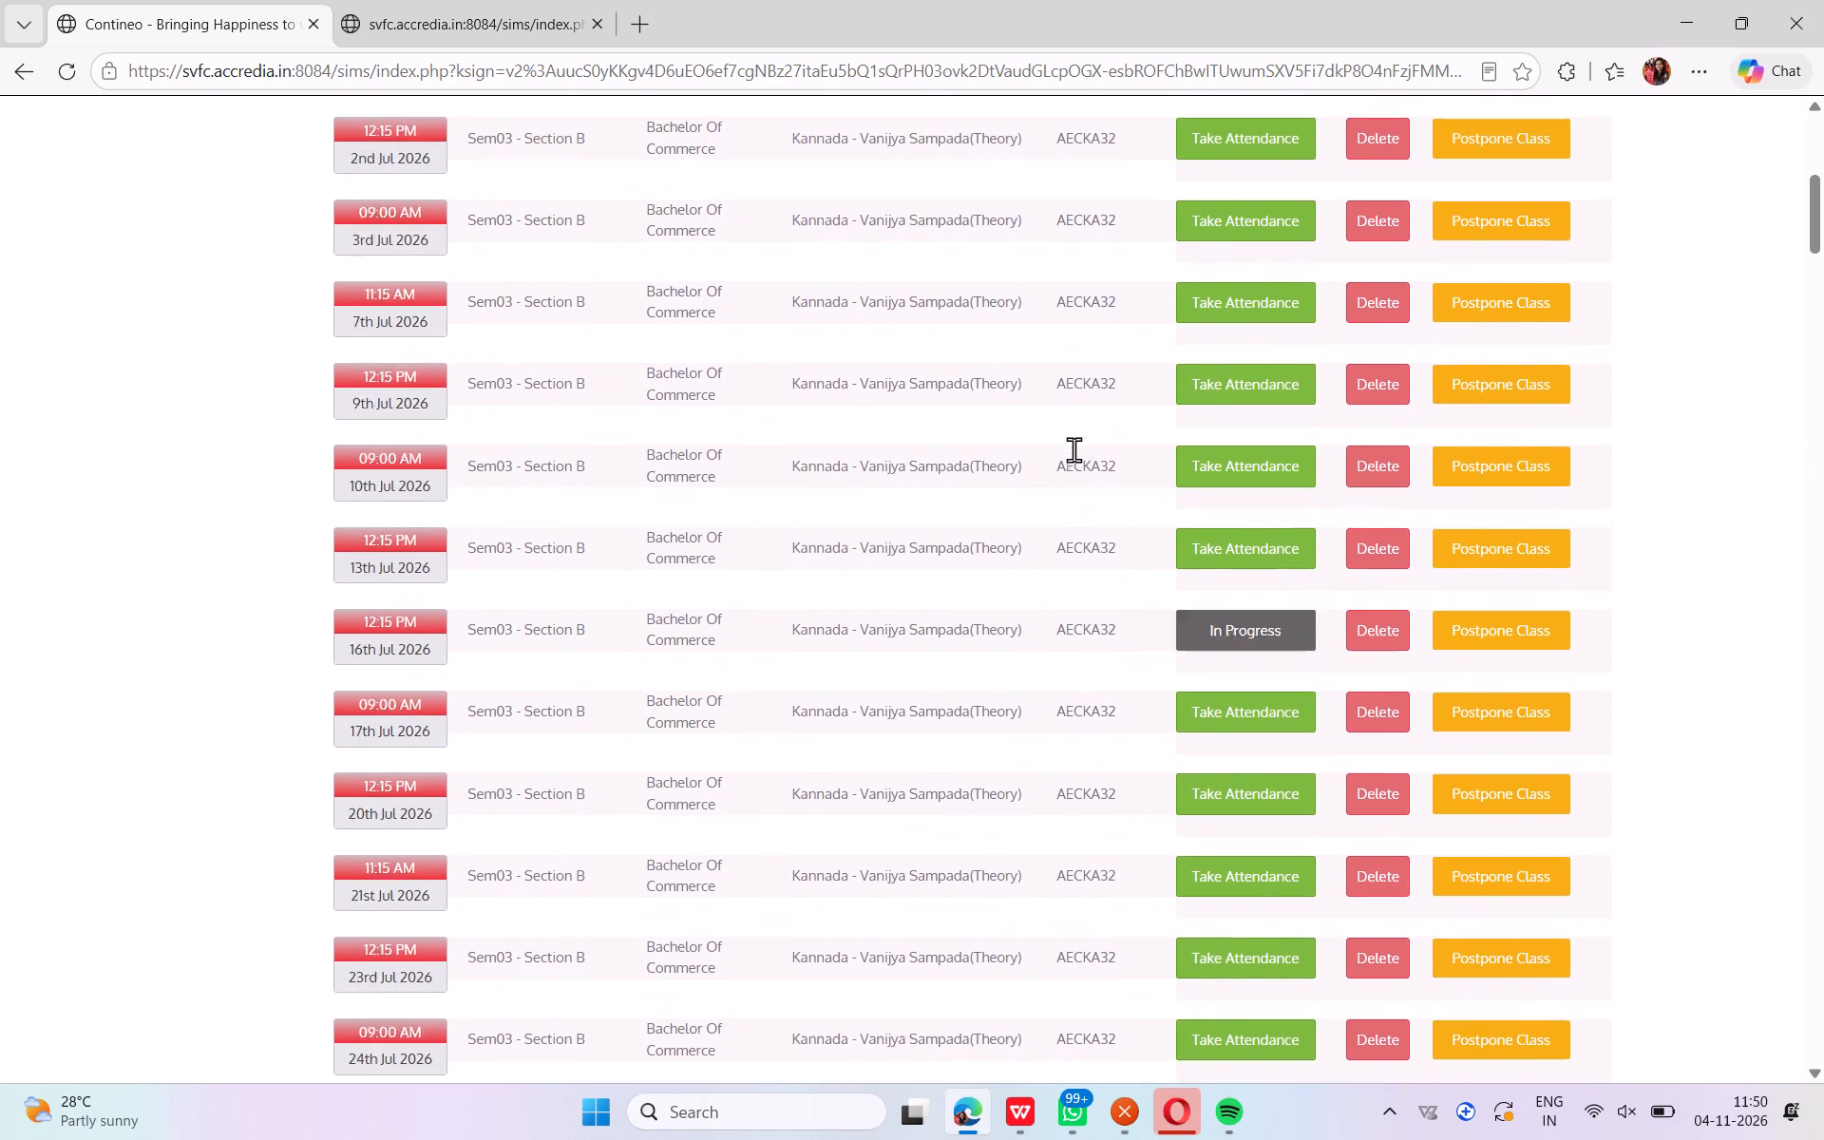
scroll(1073, 449, down, 3)
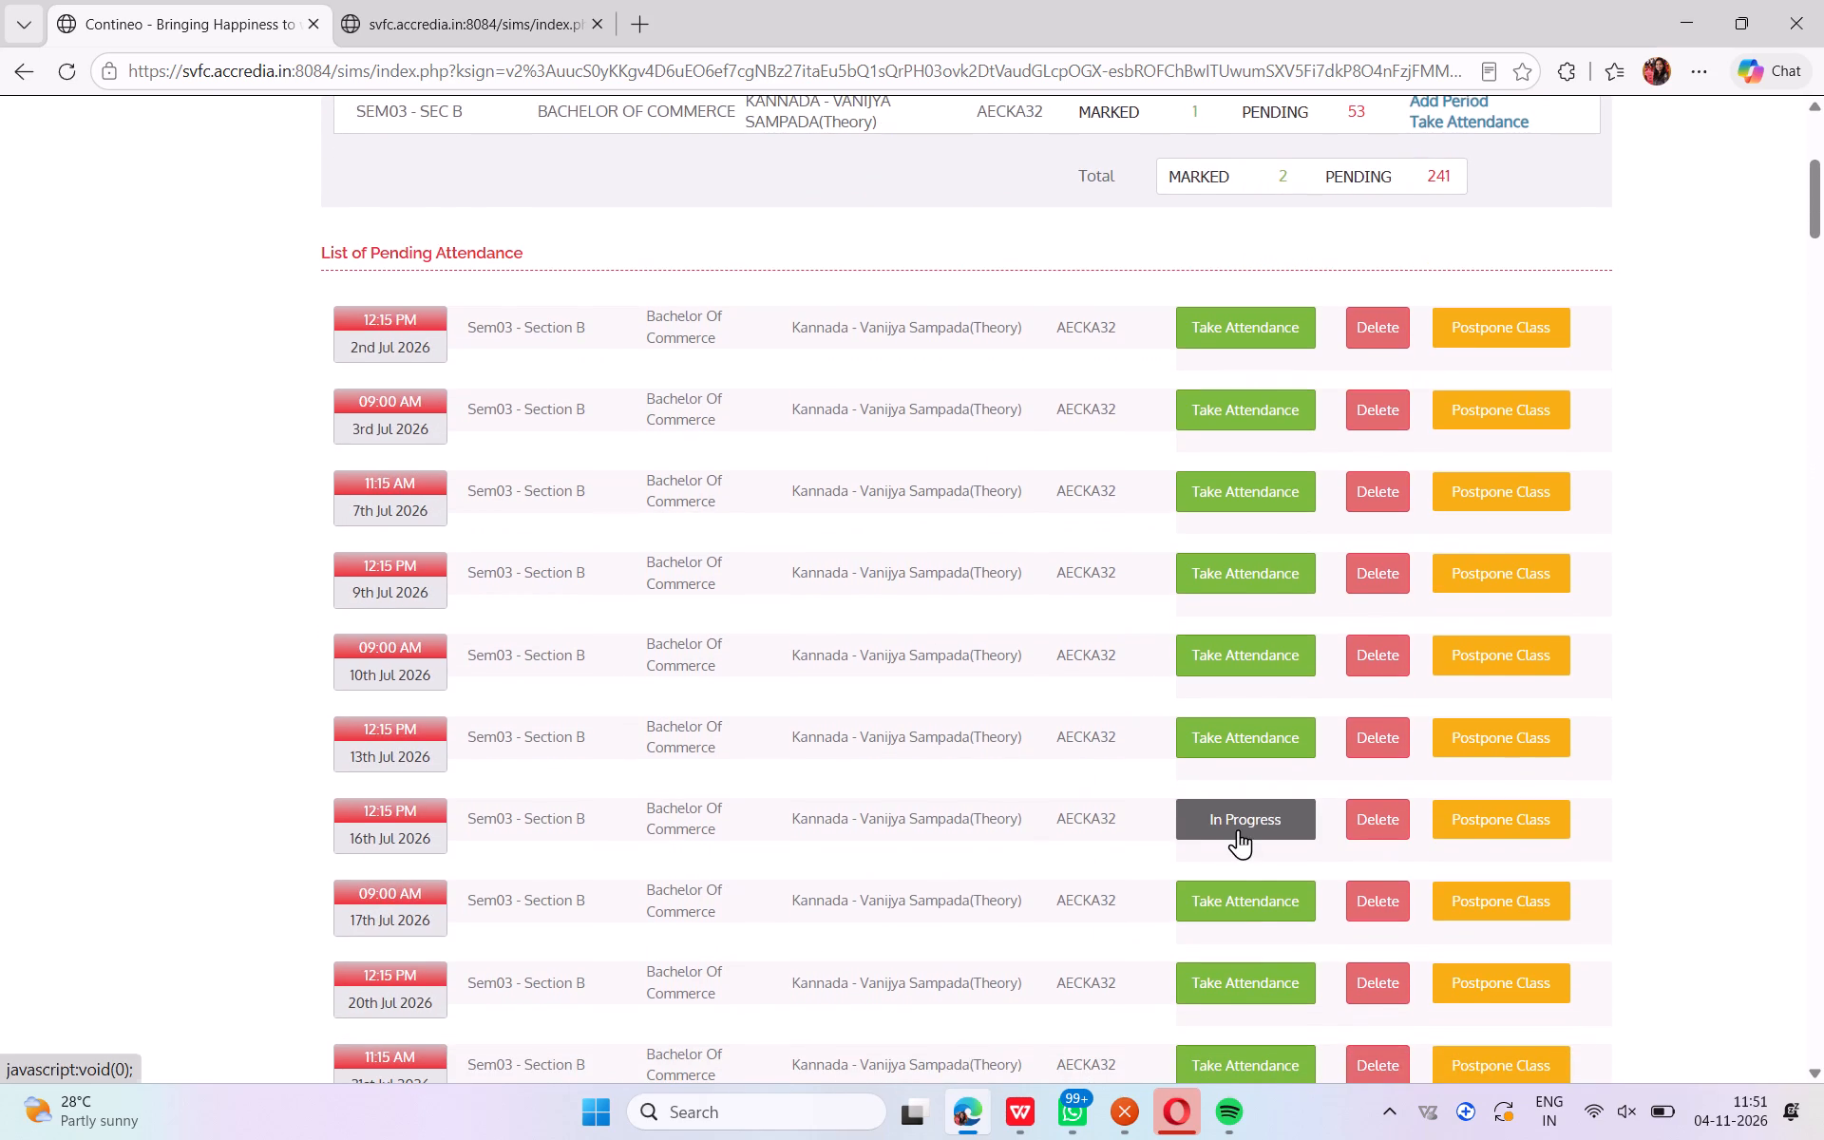
click(1254, 899)
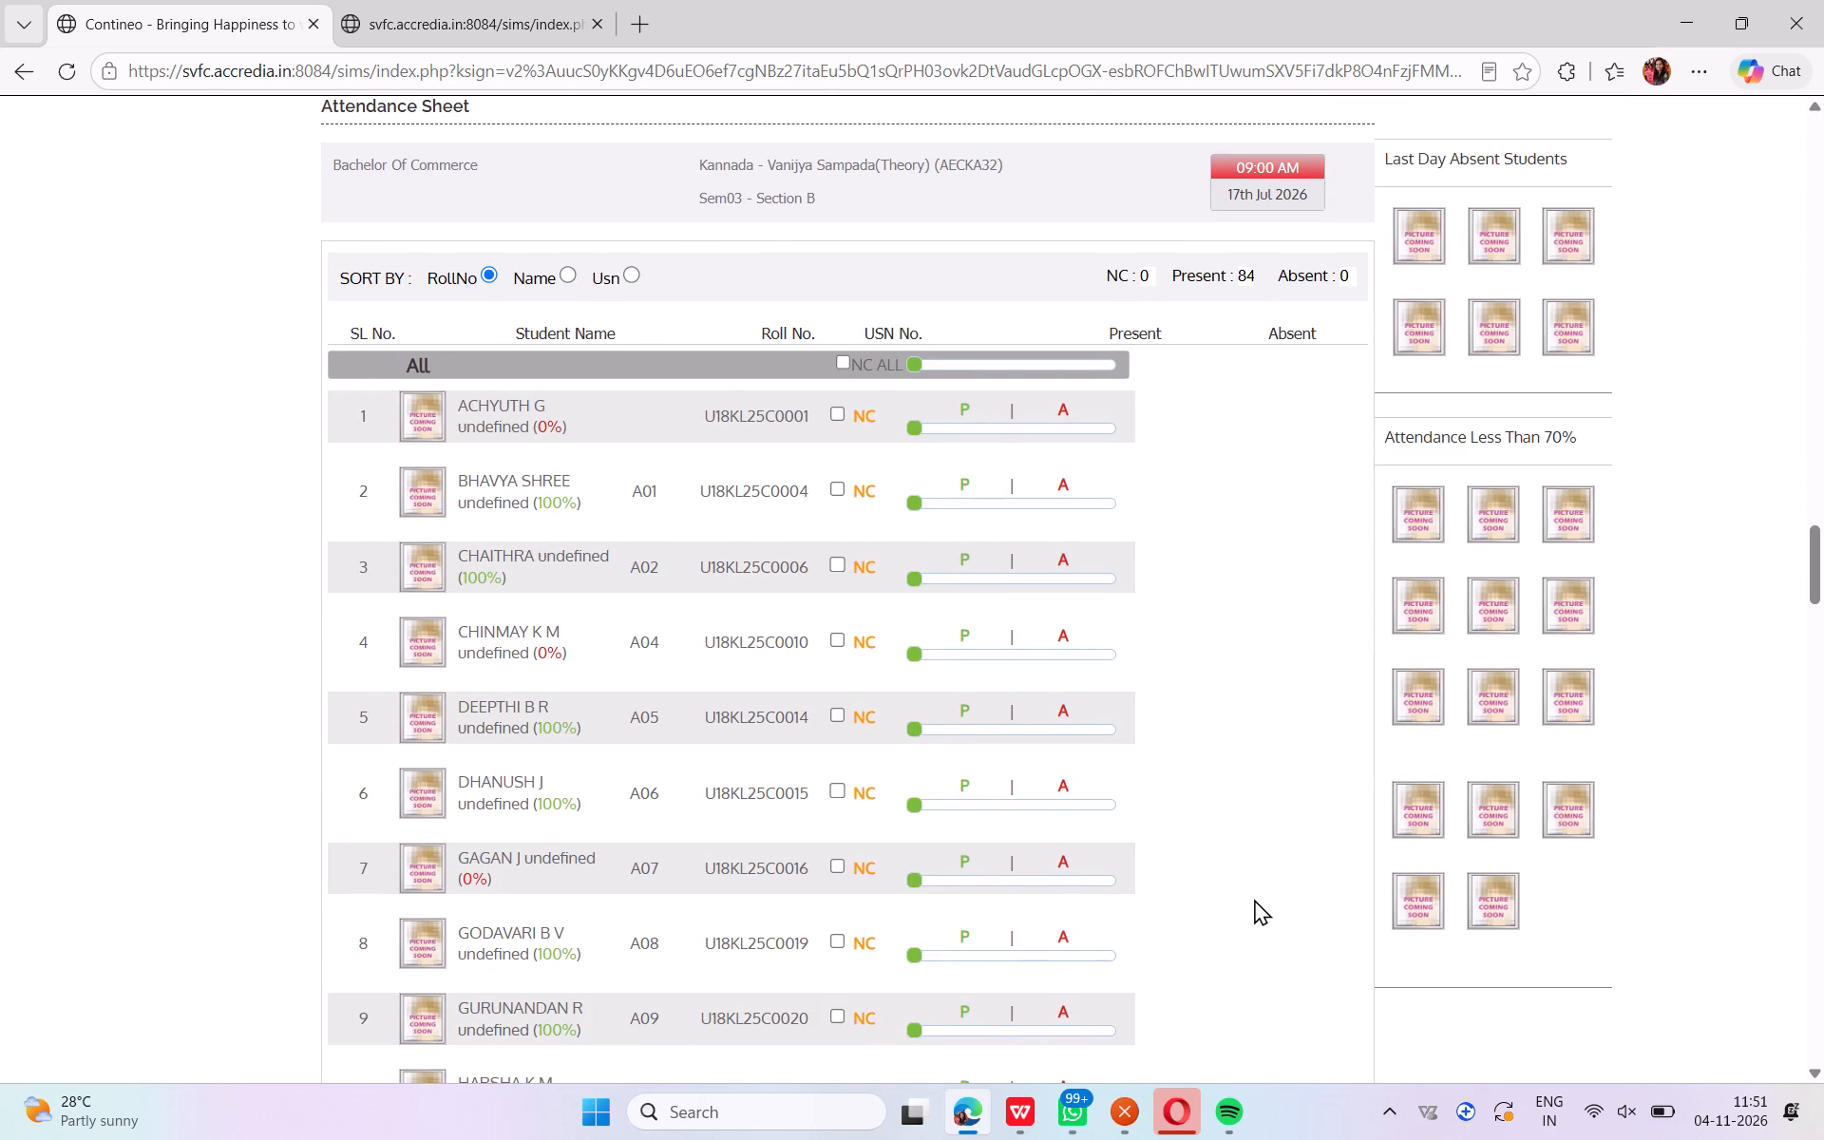
scroll(1221, 677, up, 2)
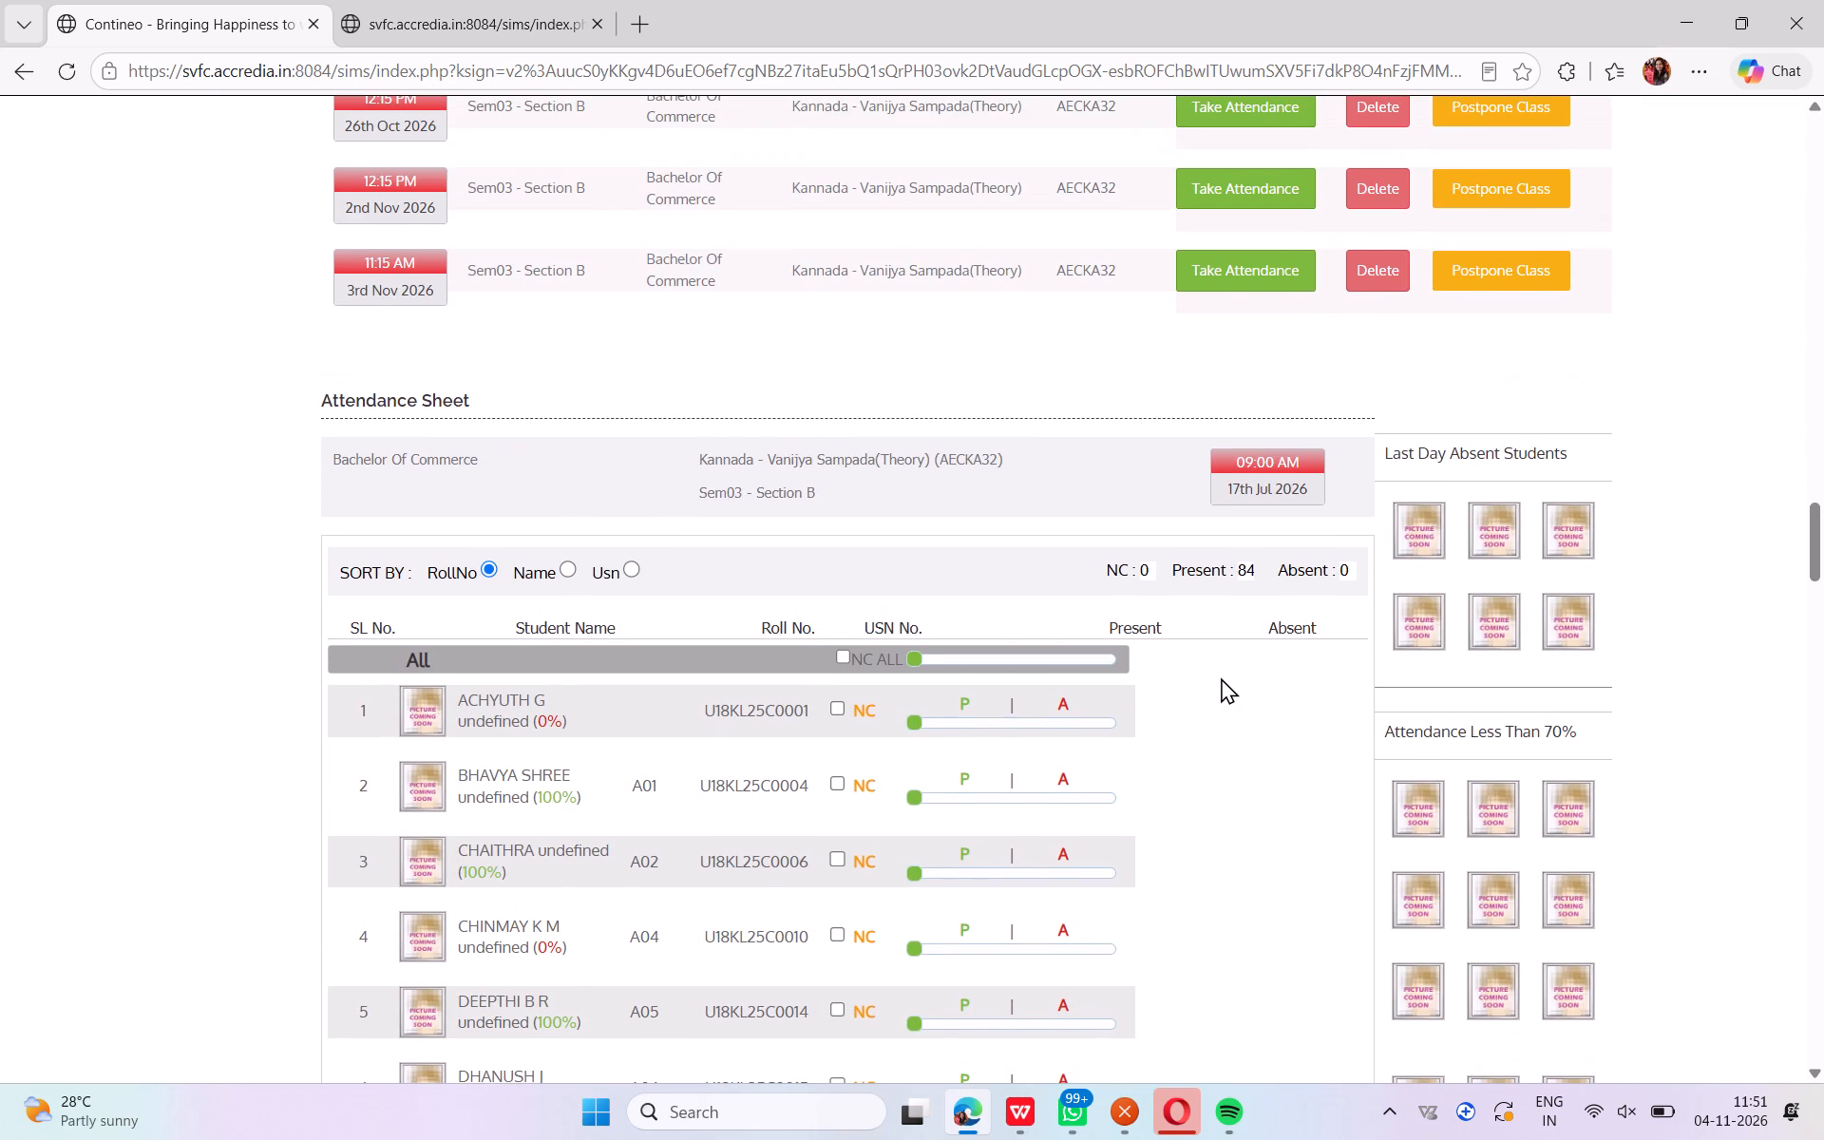
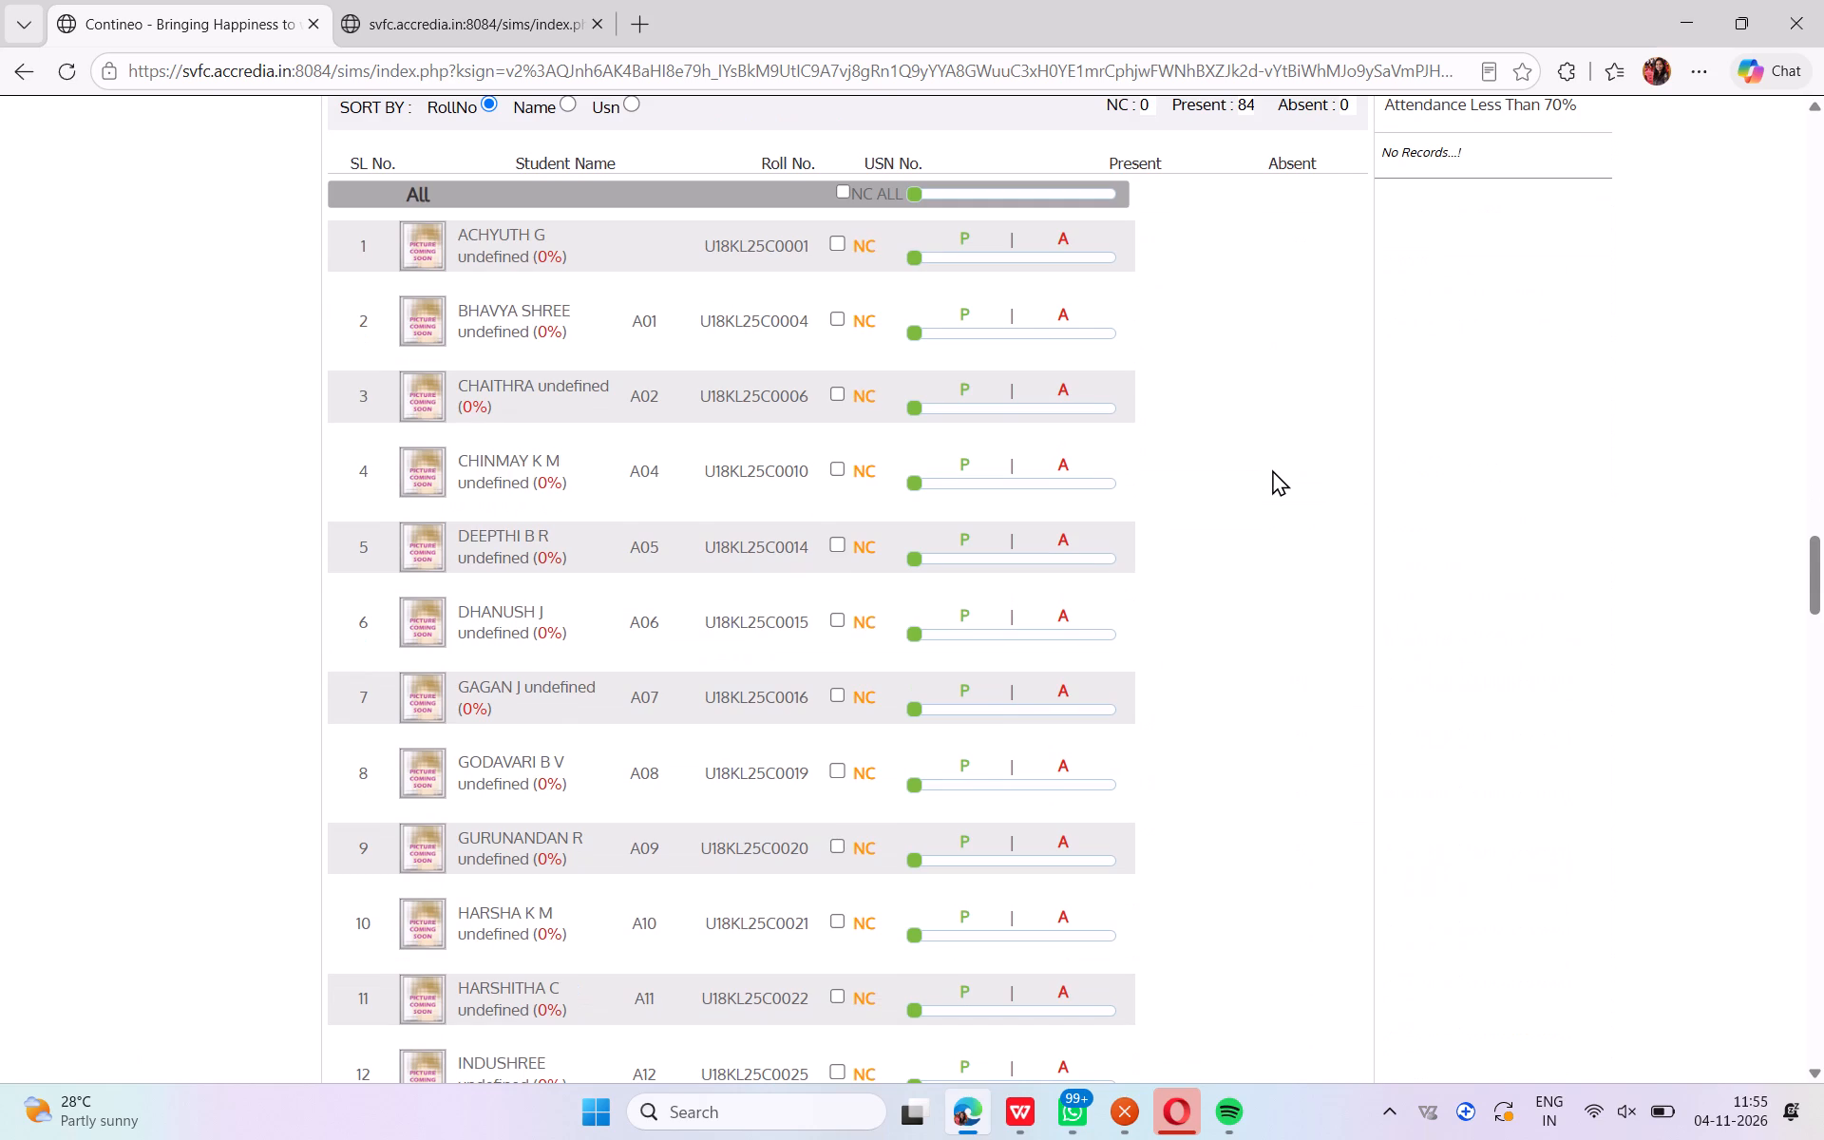
key(Up)
key(Up)
key(Up)
key(Up)
key(Up)
key(Up)
key(Up)
key(Up)
key(Up)
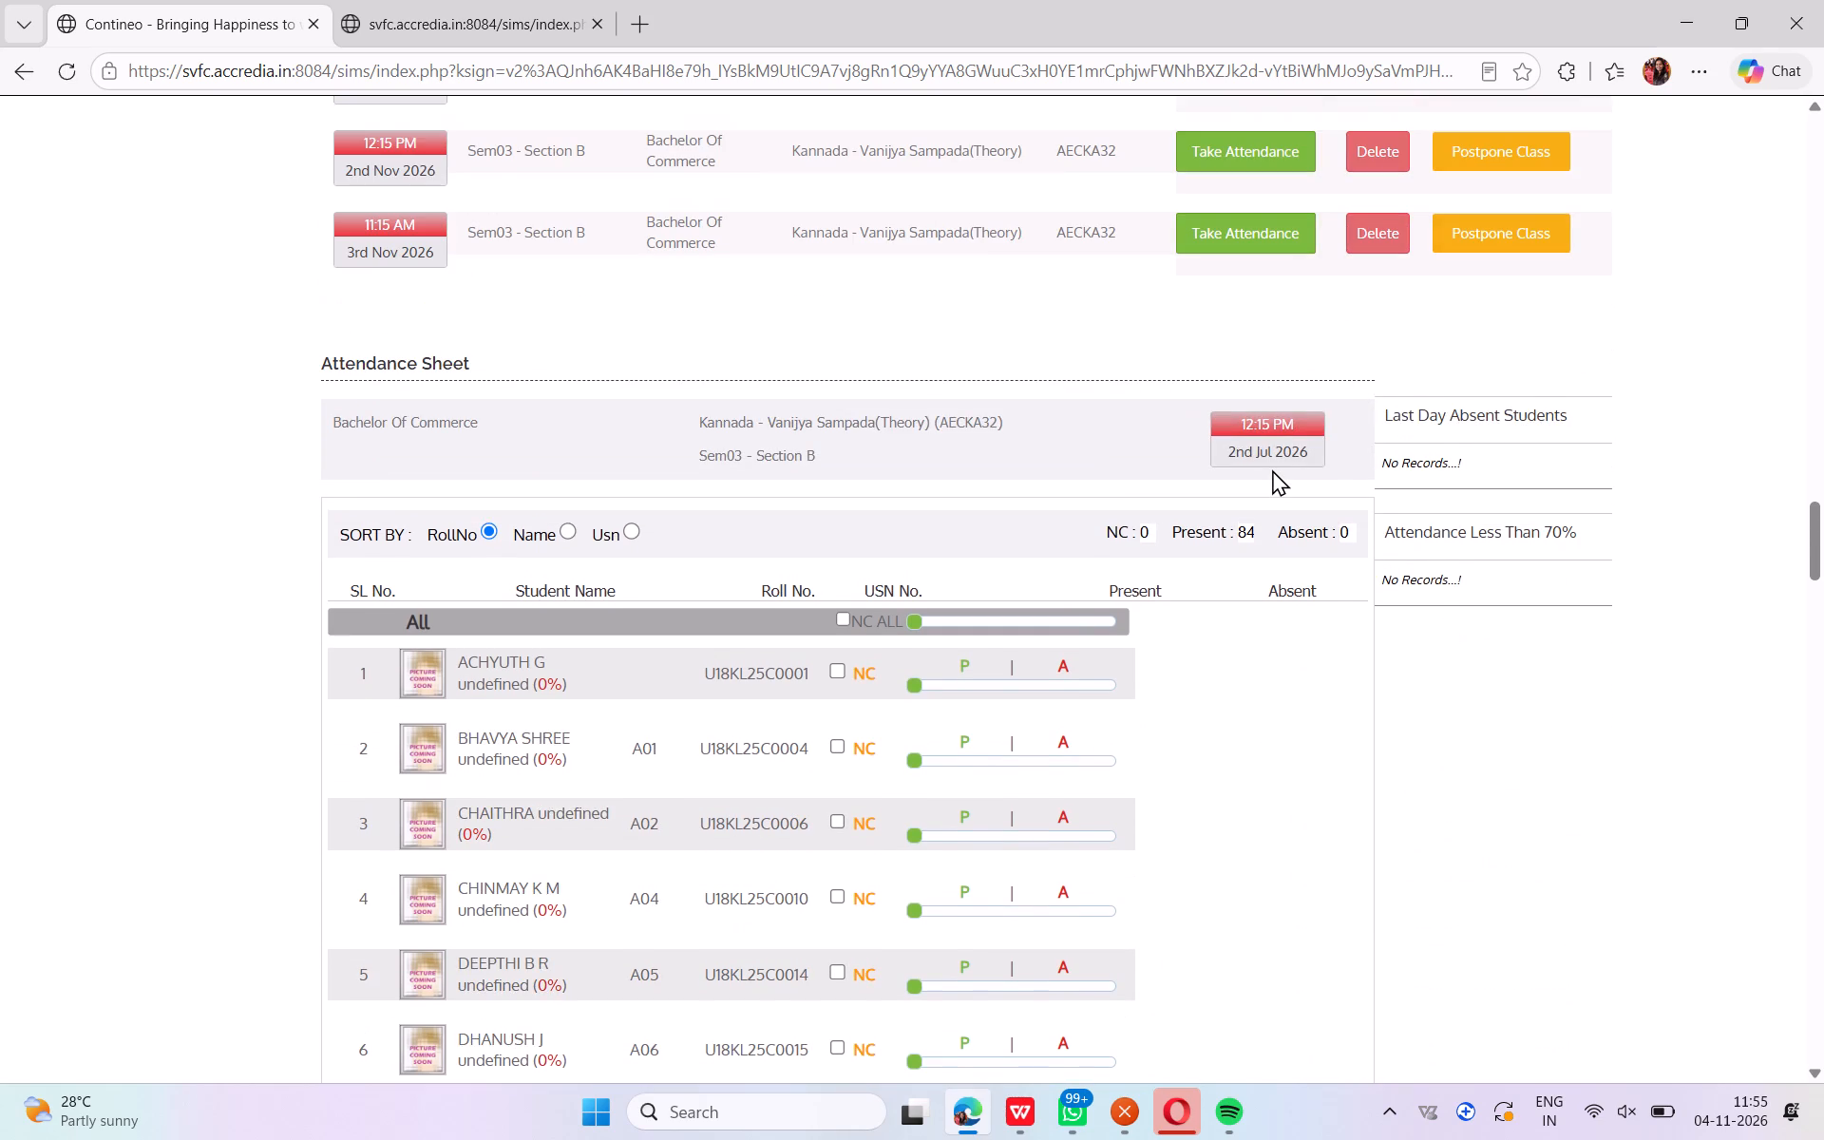